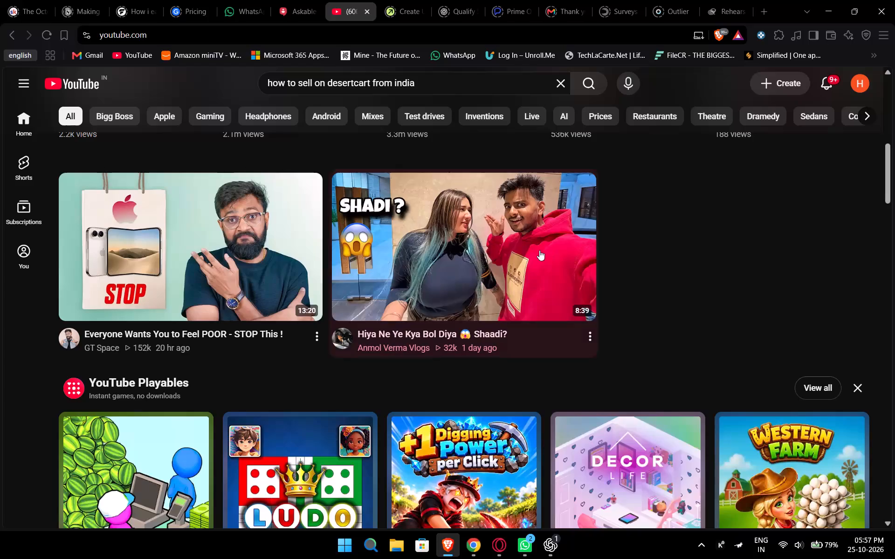
click(580, 218)
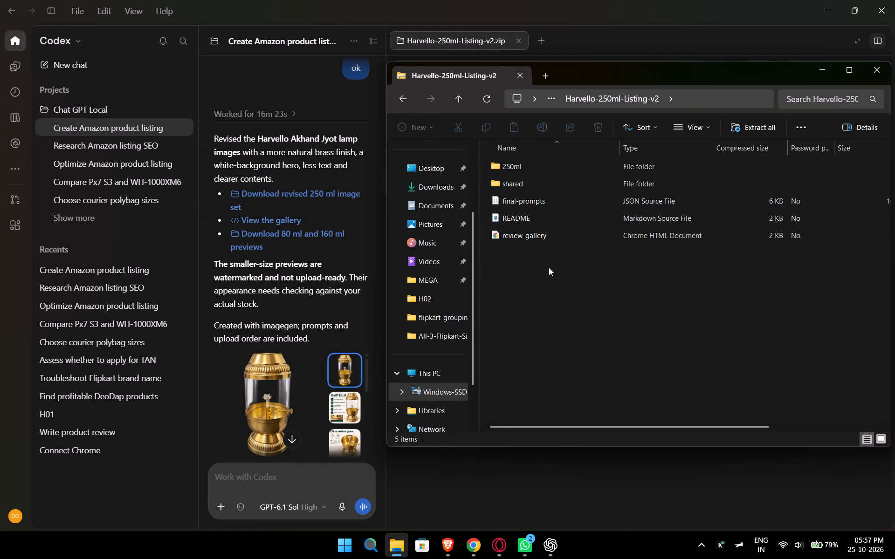
double_click(543, 164)
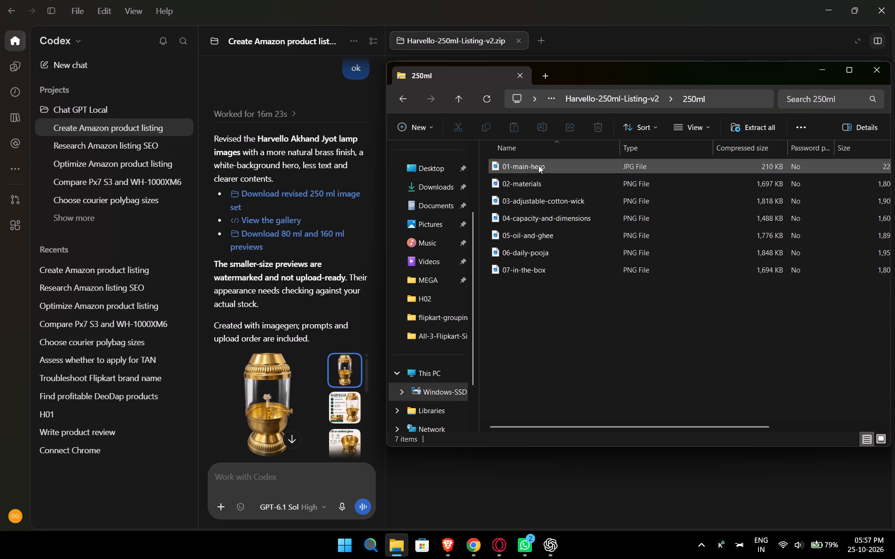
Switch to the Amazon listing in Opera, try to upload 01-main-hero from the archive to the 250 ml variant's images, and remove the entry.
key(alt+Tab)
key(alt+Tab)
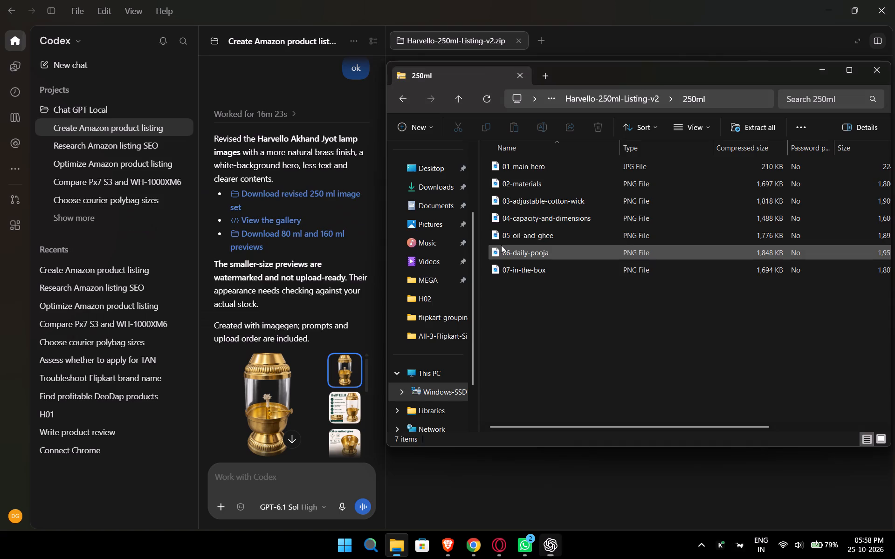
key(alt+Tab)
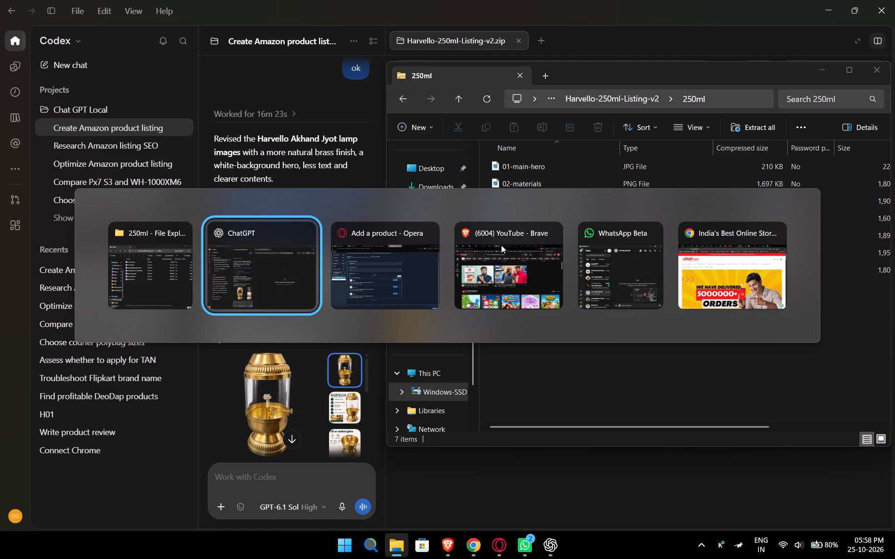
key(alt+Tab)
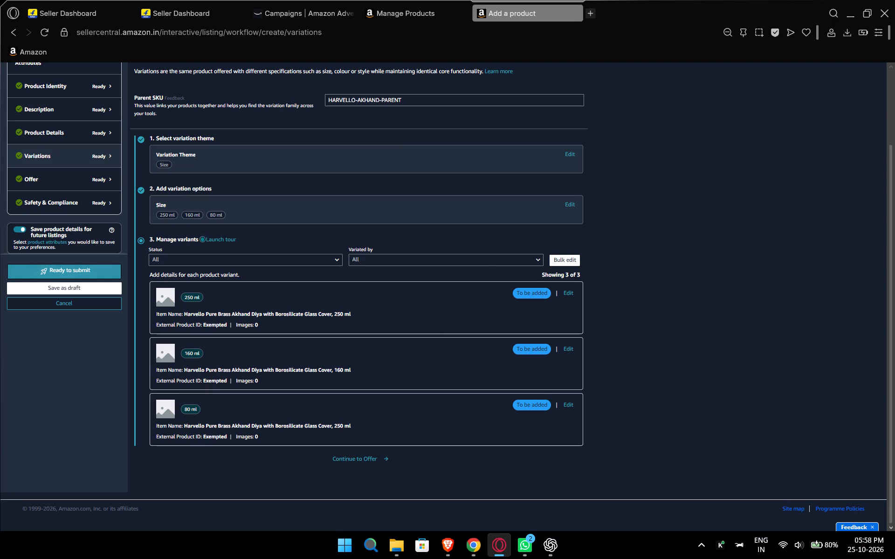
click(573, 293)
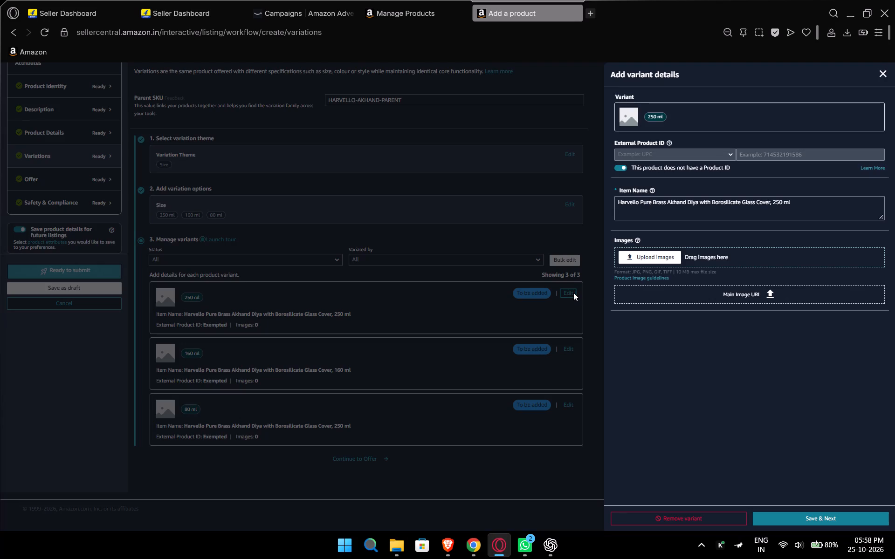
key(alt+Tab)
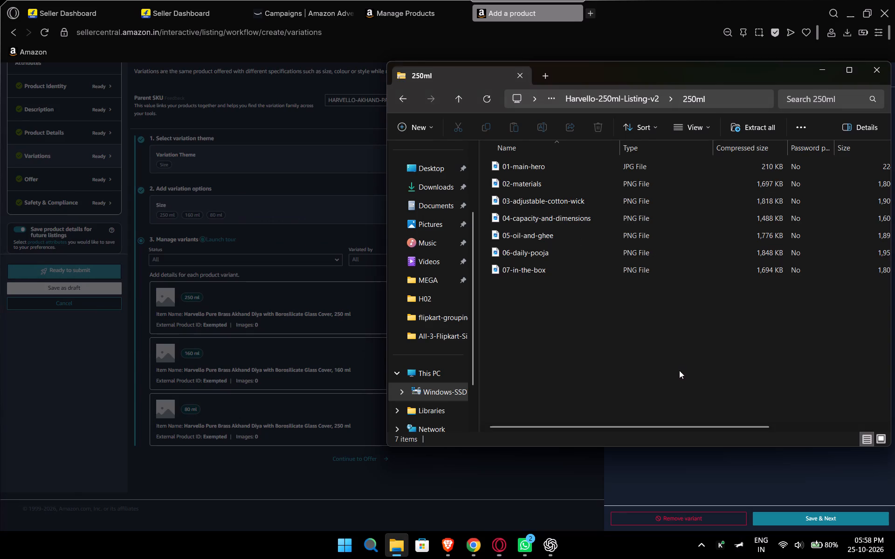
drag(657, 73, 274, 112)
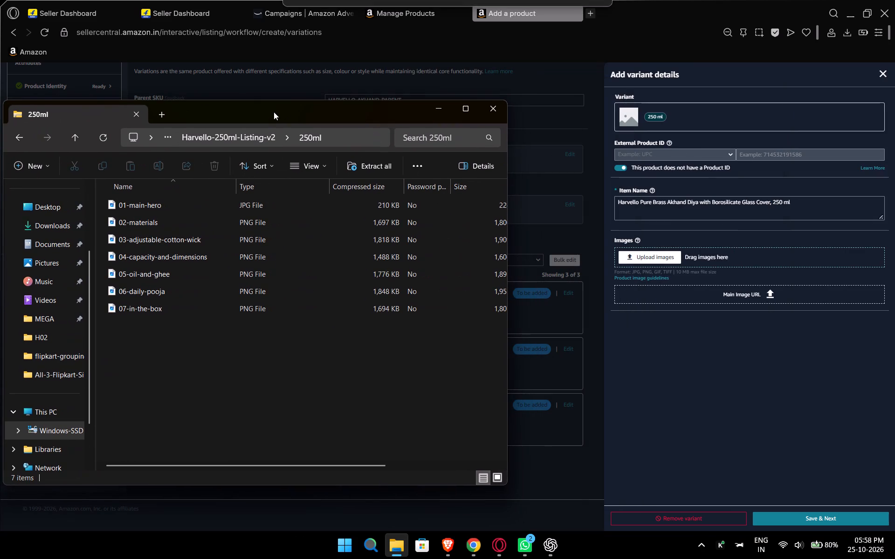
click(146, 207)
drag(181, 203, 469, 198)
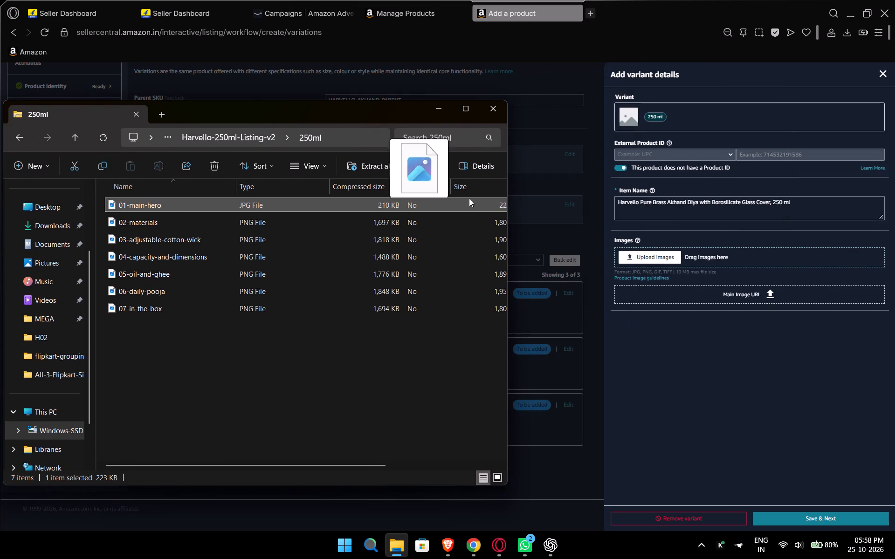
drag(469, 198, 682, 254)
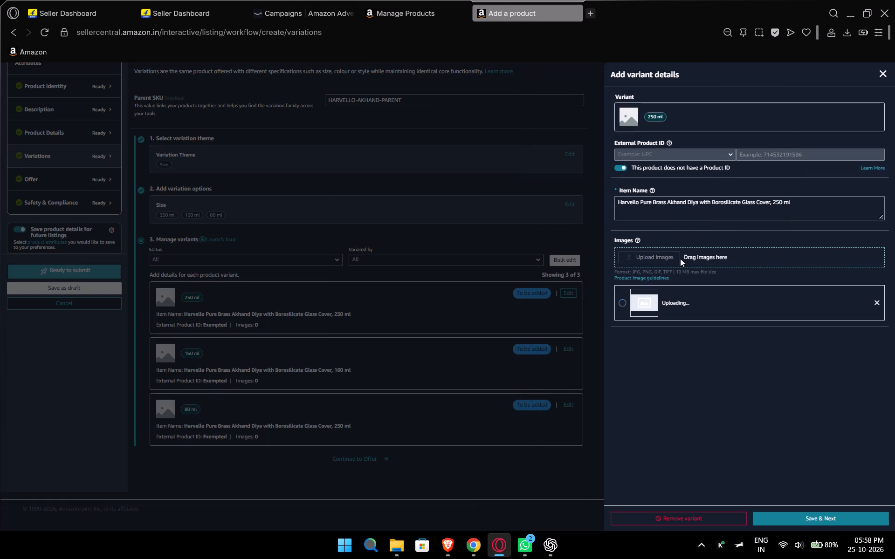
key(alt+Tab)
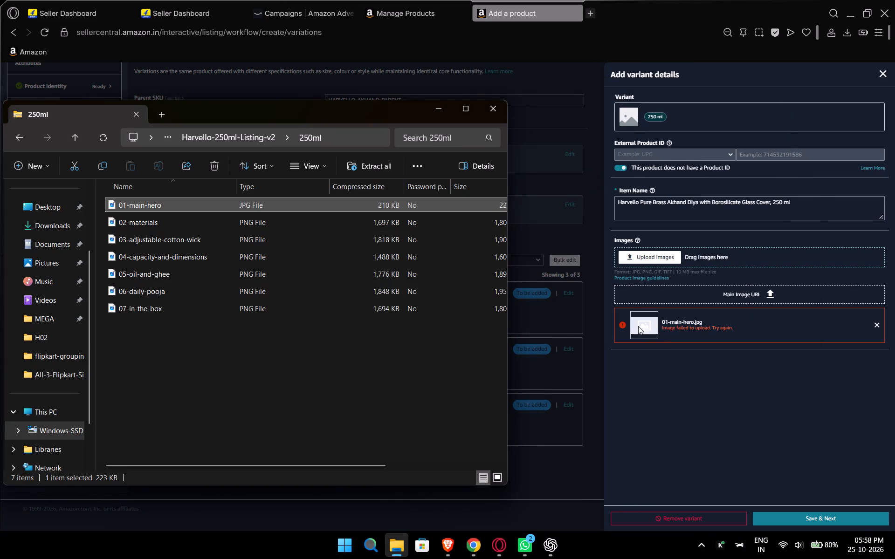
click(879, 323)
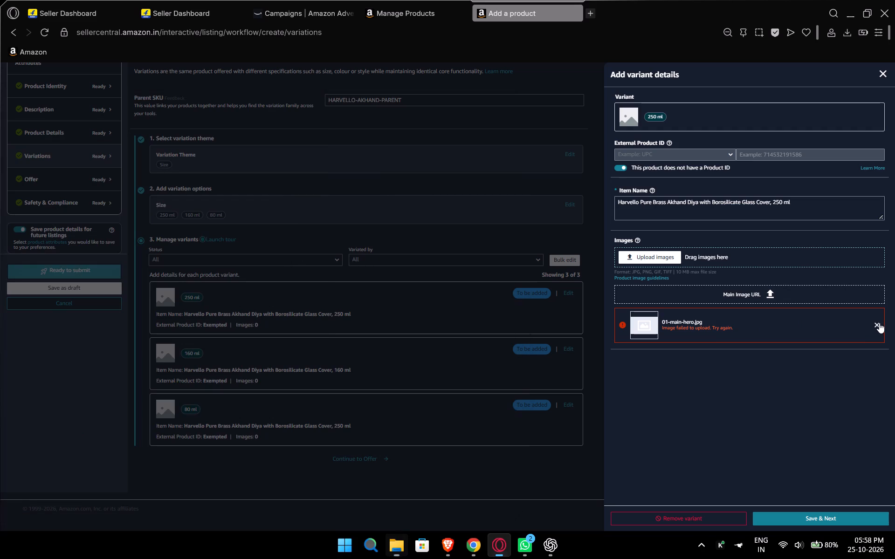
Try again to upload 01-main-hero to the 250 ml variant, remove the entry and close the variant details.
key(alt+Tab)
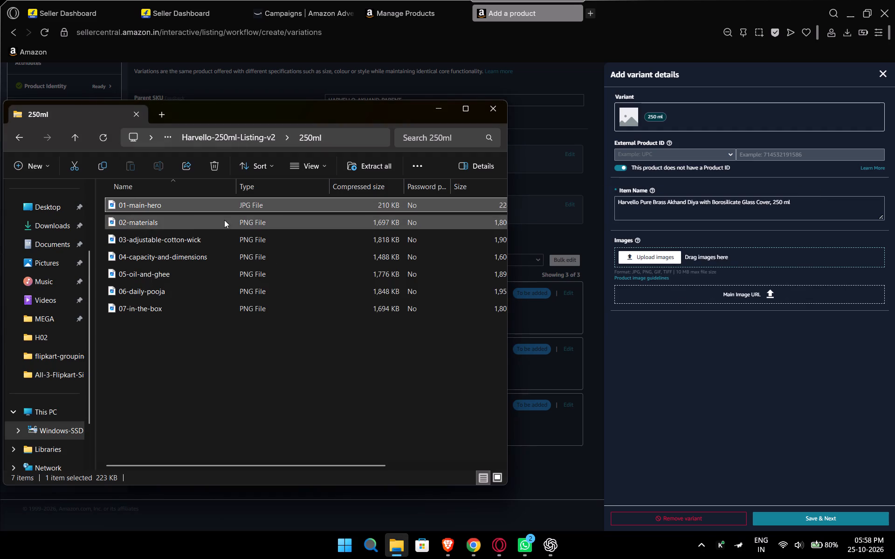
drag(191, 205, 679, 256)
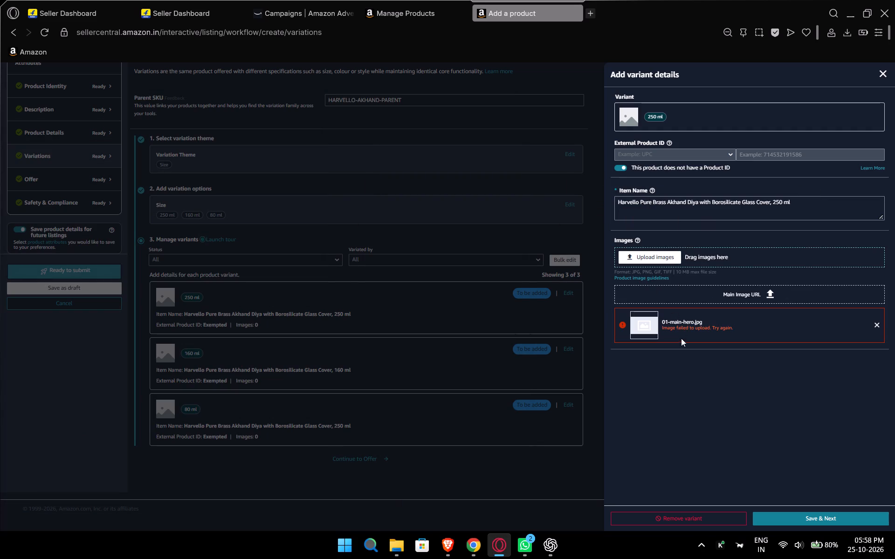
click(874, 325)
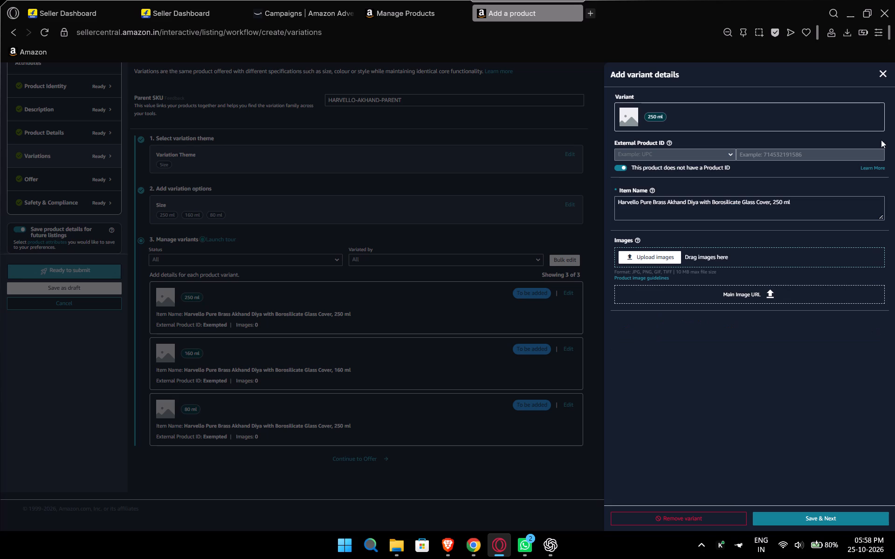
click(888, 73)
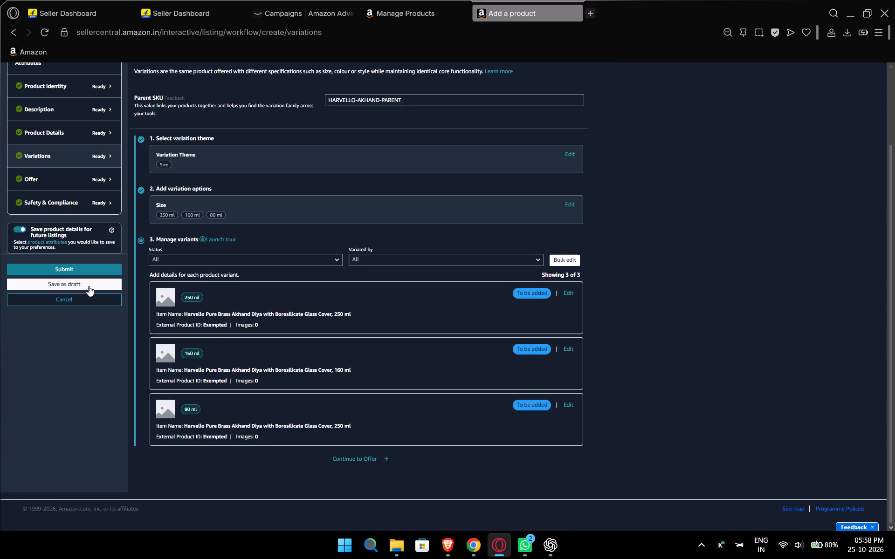
Save the Harvello Akhand Diya listing as a draft.
click(89, 285)
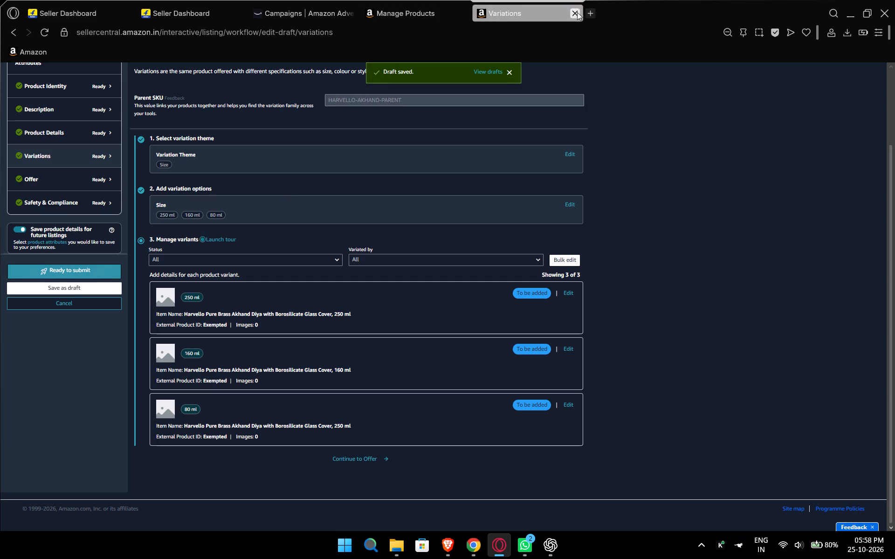
Close the draft listing's Variations tab and agree to leave the site.
click(439, 0)
click(559, 14)
click(573, 14)
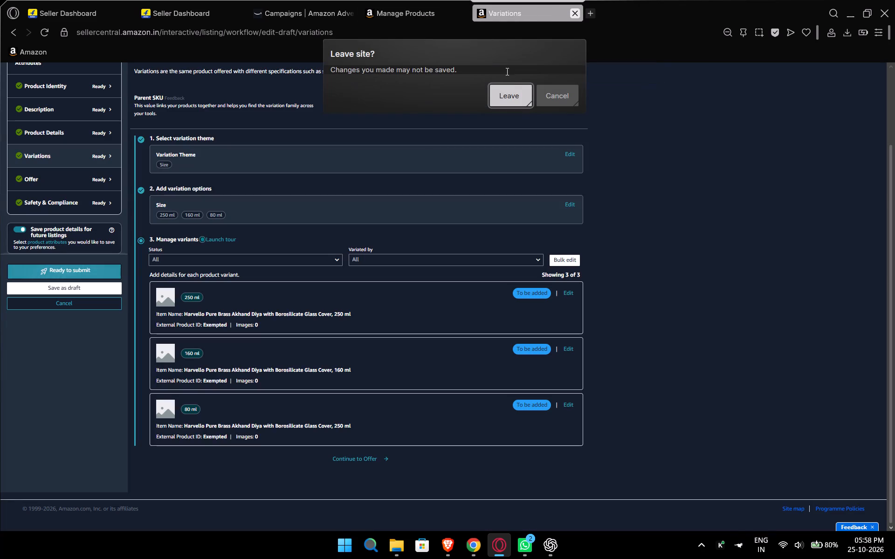
click(514, 97)
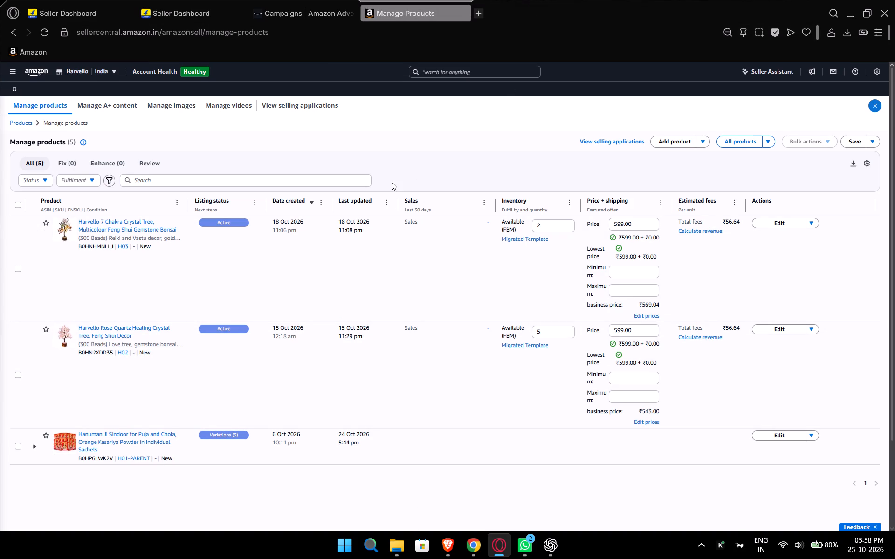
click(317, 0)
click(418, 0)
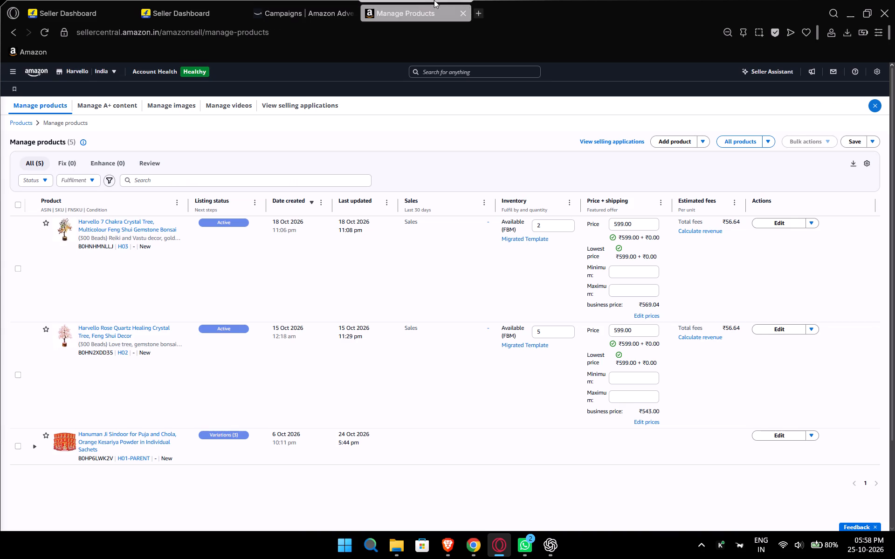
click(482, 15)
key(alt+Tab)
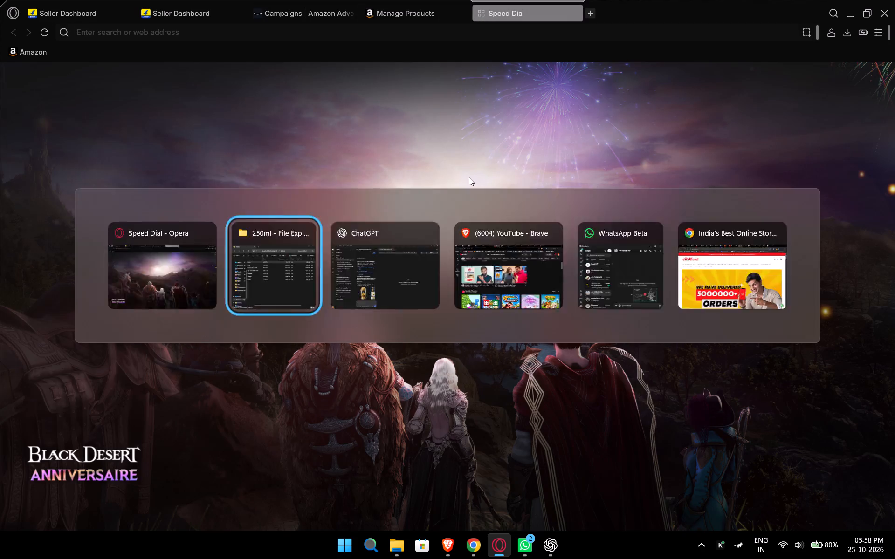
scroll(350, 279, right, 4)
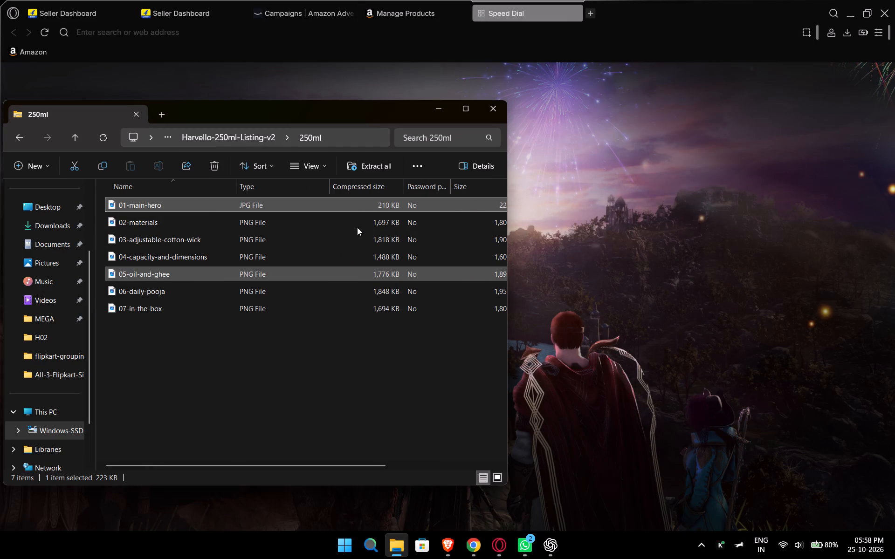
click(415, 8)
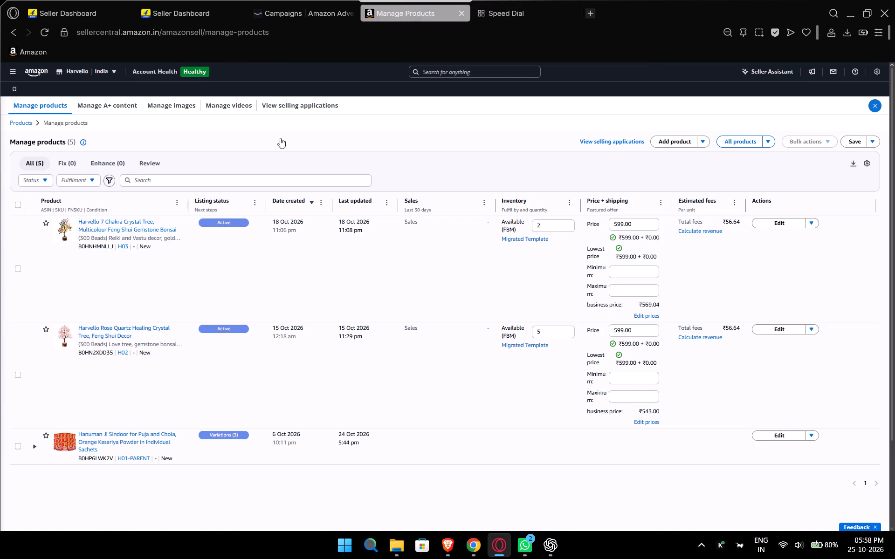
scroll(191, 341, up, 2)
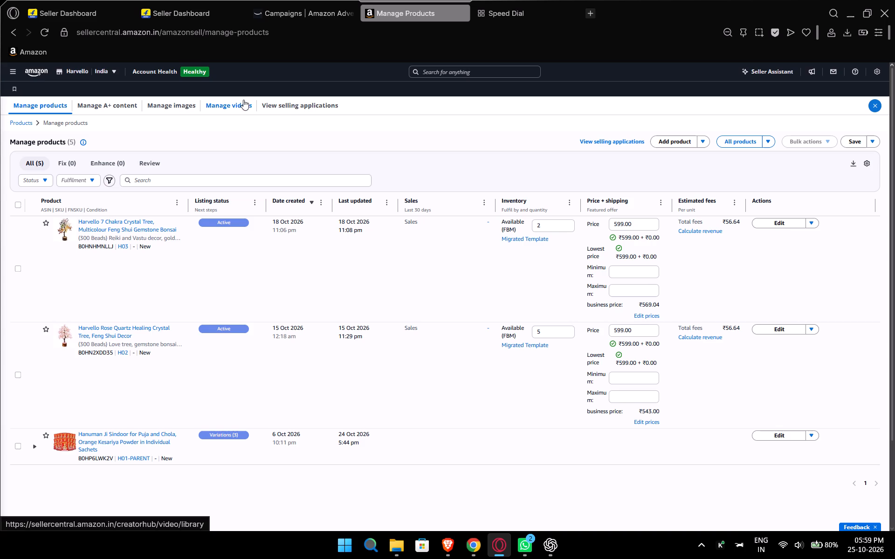
Show the unsubmitted drafts in Manage products and reopen the Harvello Pure Brass Akhand Diya draft for editing.
click(703, 140)
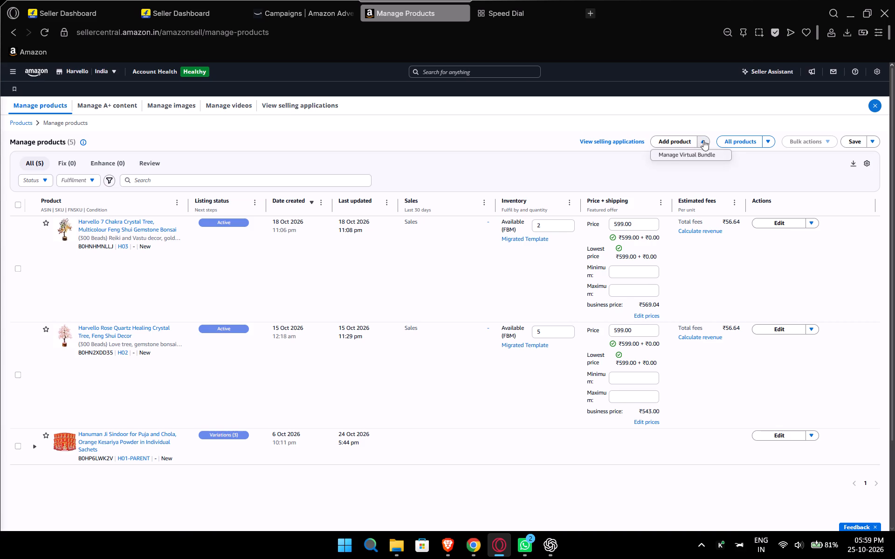
click(773, 141)
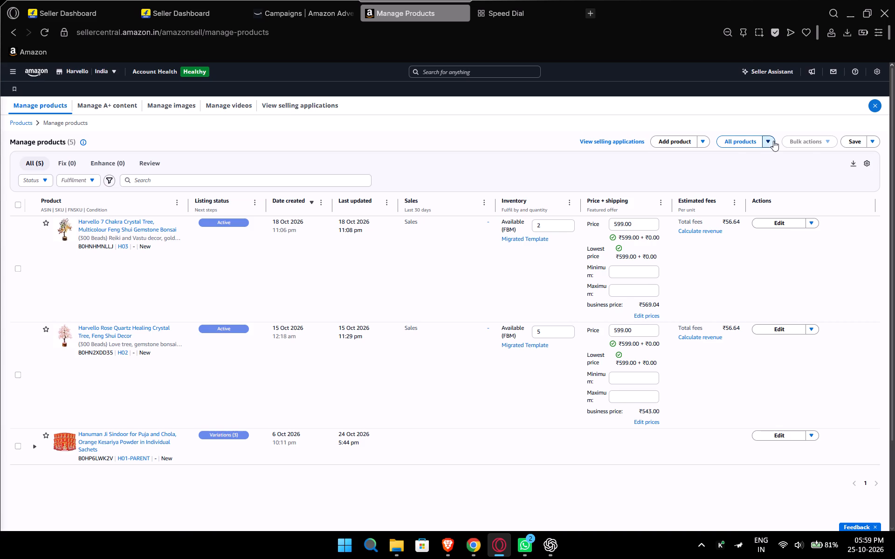
click(754, 165)
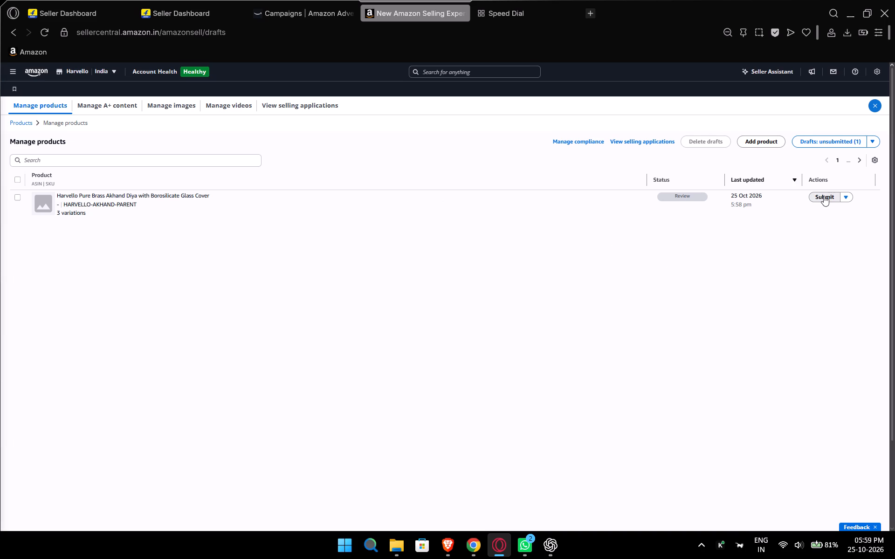
click(849, 197)
click(750, 198)
click(592, 206)
click(86, 206)
click(824, 198)
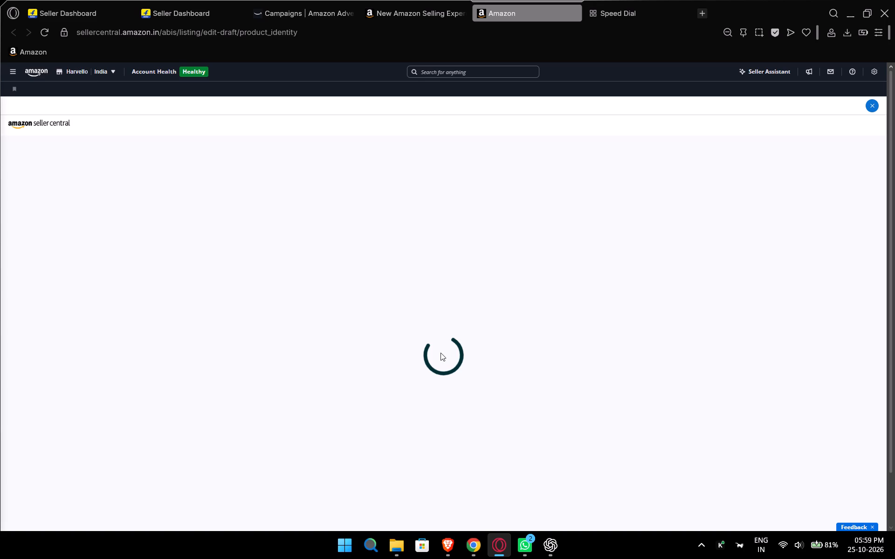
click(456, 0)
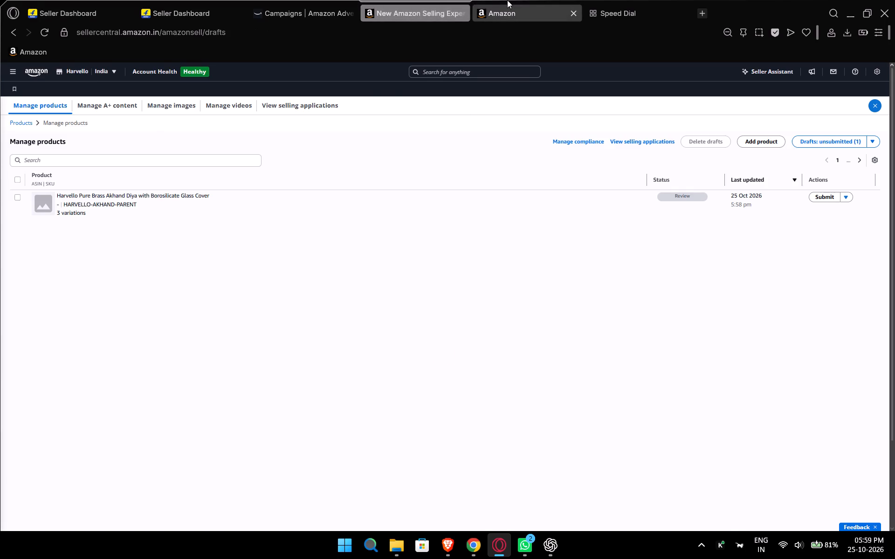
click(507, 0)
scroll(406, 245, up, 3)
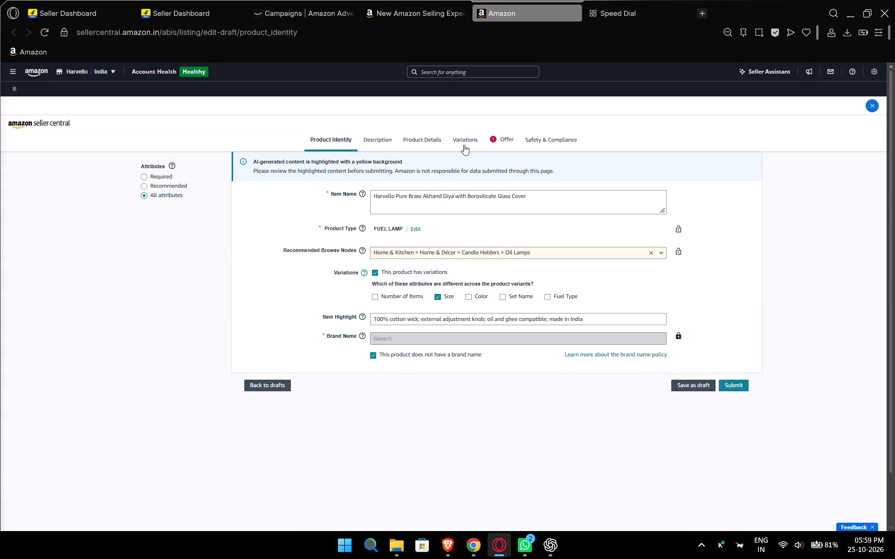
Go to the draft's Variations section and find the list of size variants.
click(420, 142)
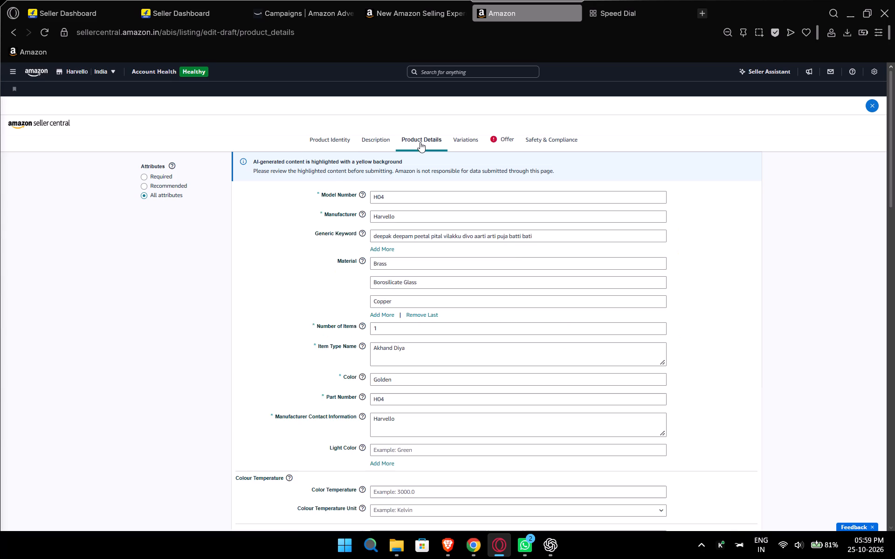
click(465, 141)
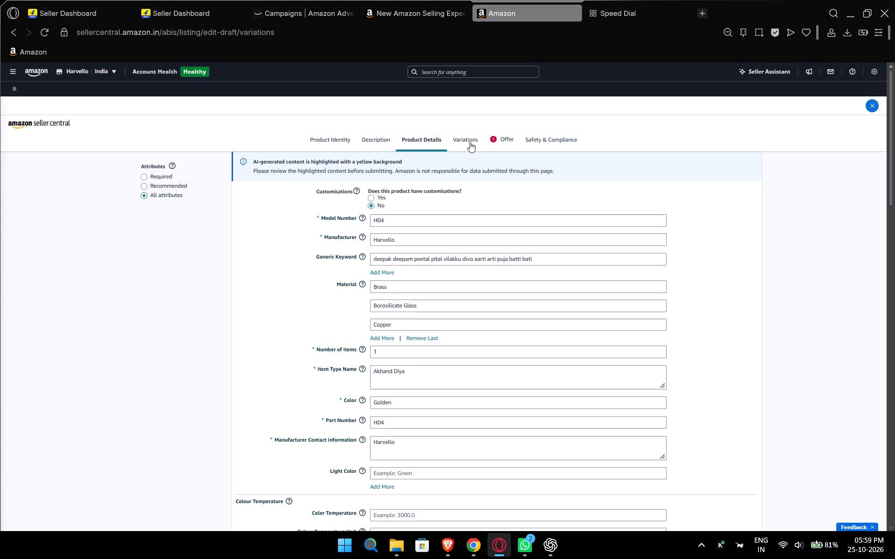
click(470, 142)
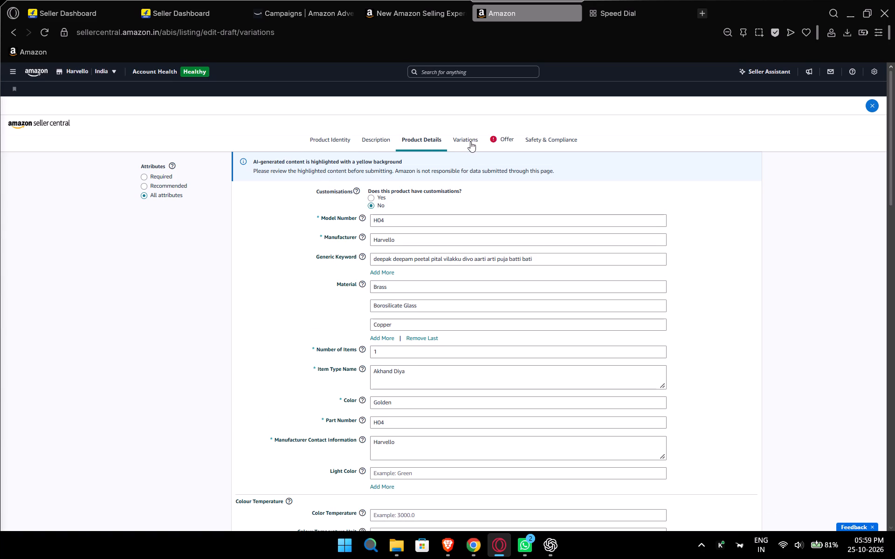
click(463, 137)
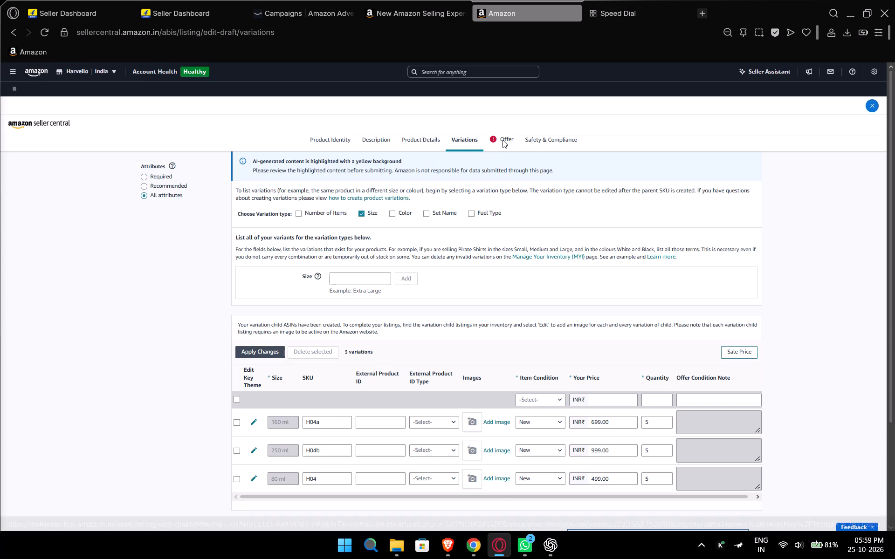
scroll(485, 276, down, 3)
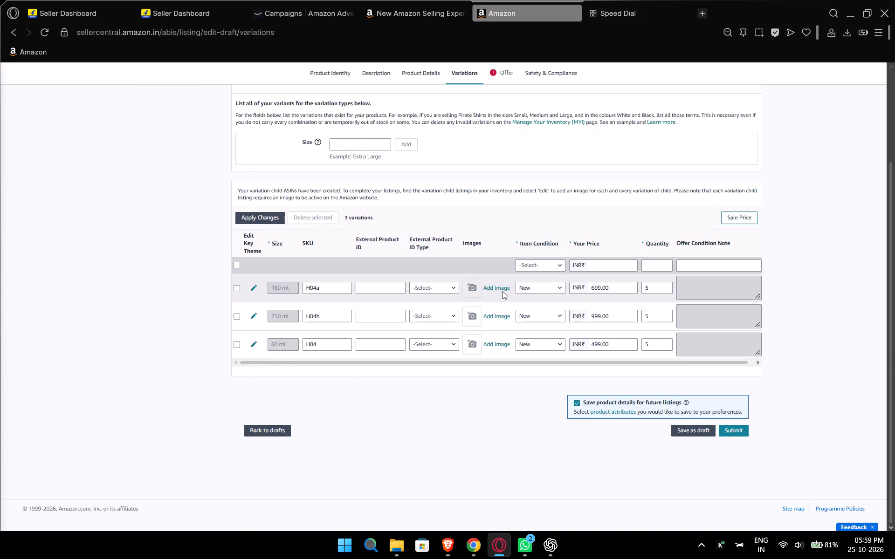
Open the 250 ml variant's image editor and upload 01-main-hero from the 250ml archive folder as the MAIN image.
click(498, 317)
key(alt+Tab)
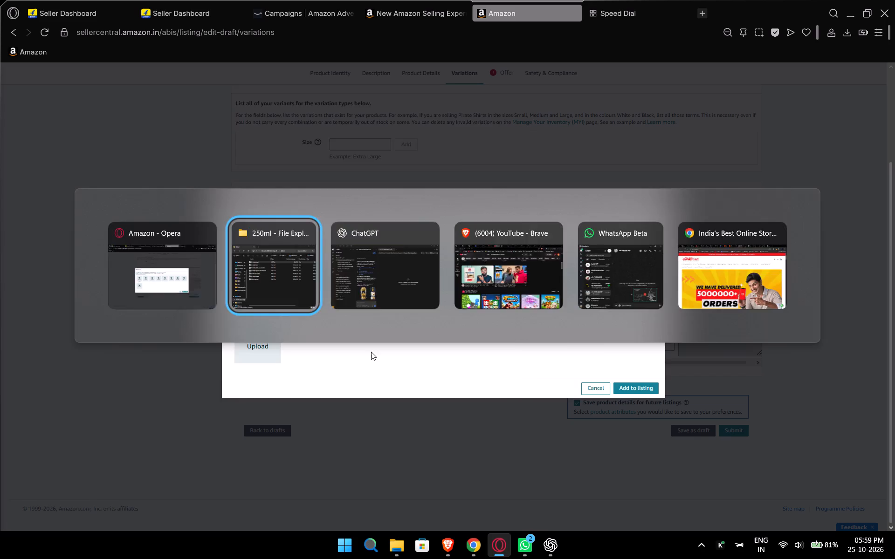
drag(386, 108, 785, 127)
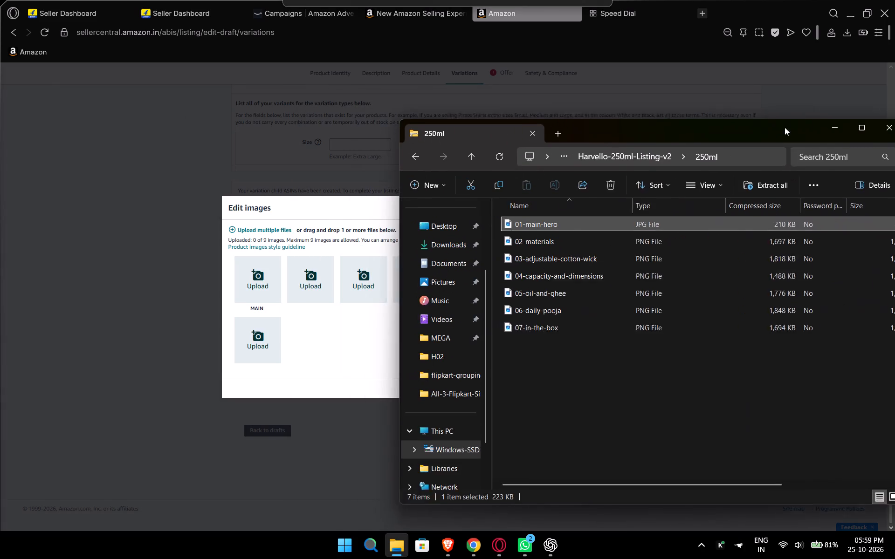
drag(785, 127, 825, 117)
drag(661, 216, 265, 283)
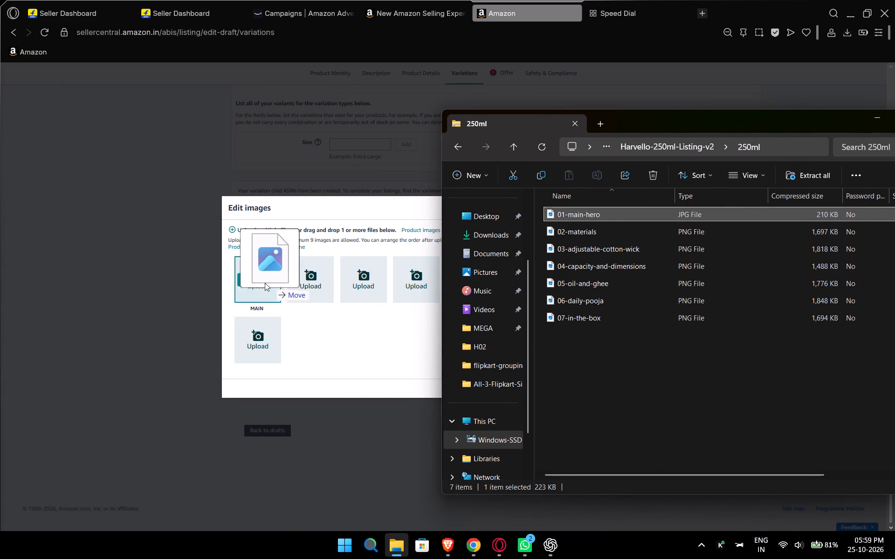
drag(265, 283, 245, 284)
Upload 02-materials, 03-adjustable-cotton-wick and 04-capacity-and-dimensions into the 250 ml variant's second, third and fourth image slots.
key(alt+Tab)
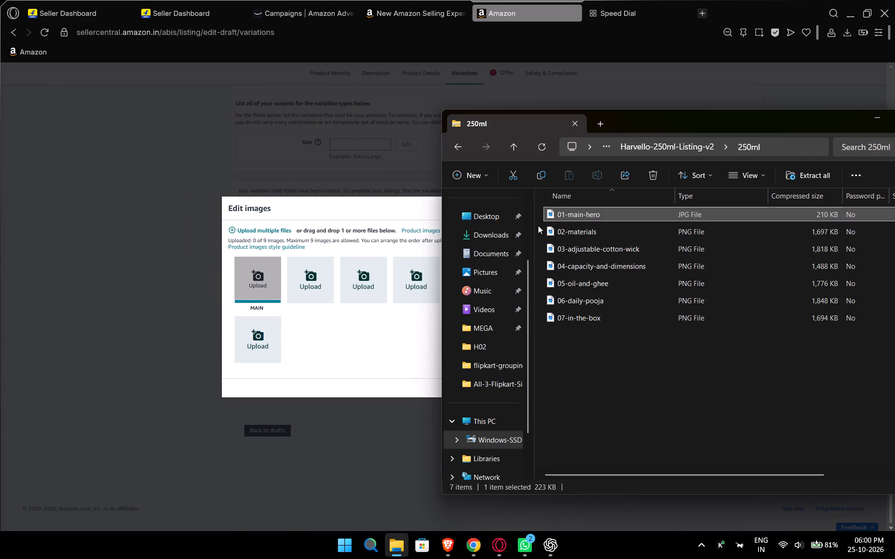
click(579, 229)
drag(587, 230, 303, 279)
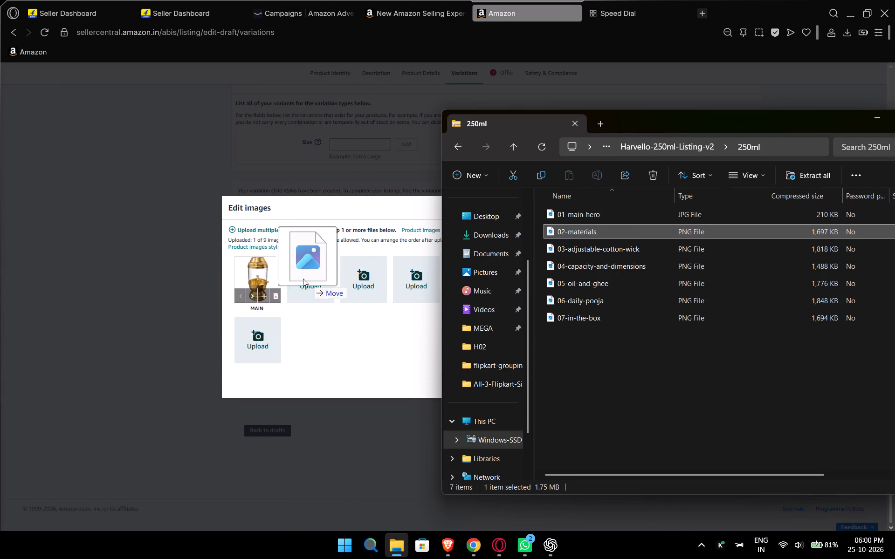
drag(303, 279, 302, 279)
key(alt+Tab)
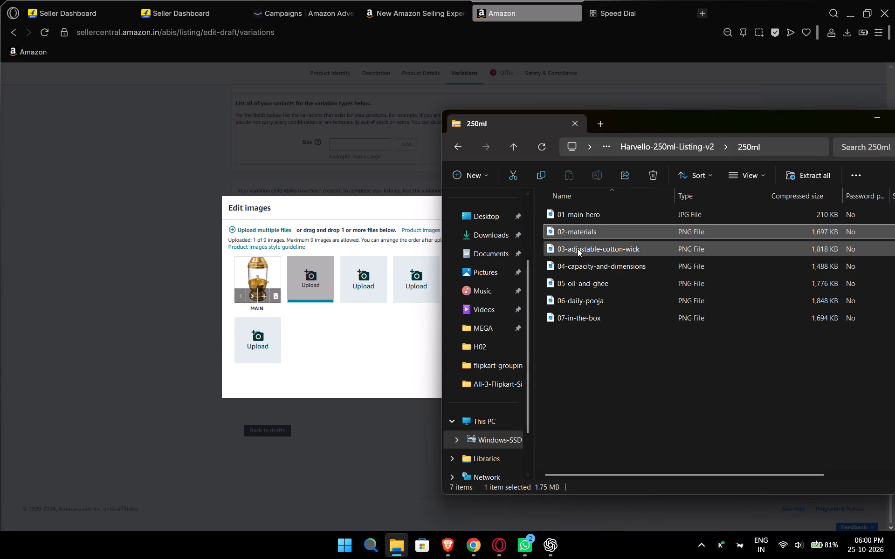
click(578, 249)
drag(589, 249, 371, 281)
key(alt+Tab)
drag(594, 267, 645, 266)
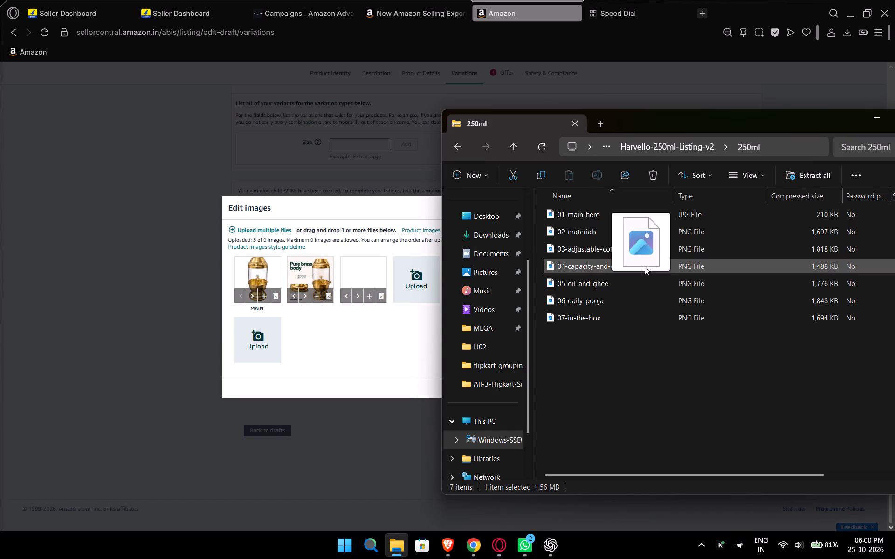
drag(645, 266, 425, 285)
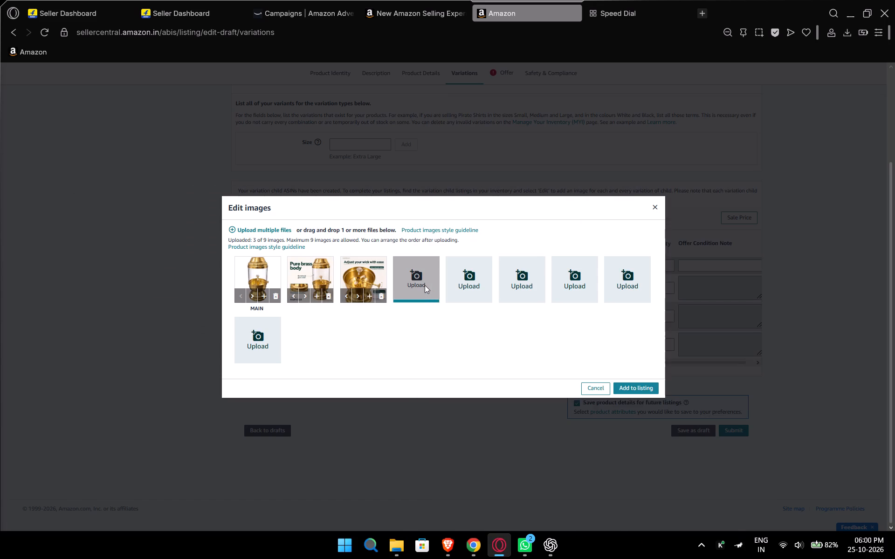
Upload 05-oil-and-ghee, 06-daily-pooja and 07-in-the-box into the 250 ml variant's fifth, sixth and seventh image slots.
key(alt+Tab)
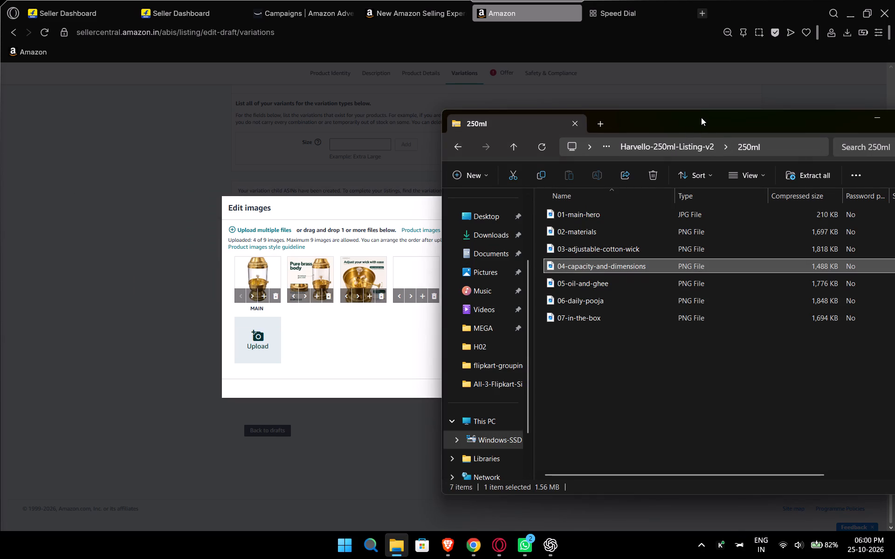
drag(701, 117, 819, 107)
click(710, 274)
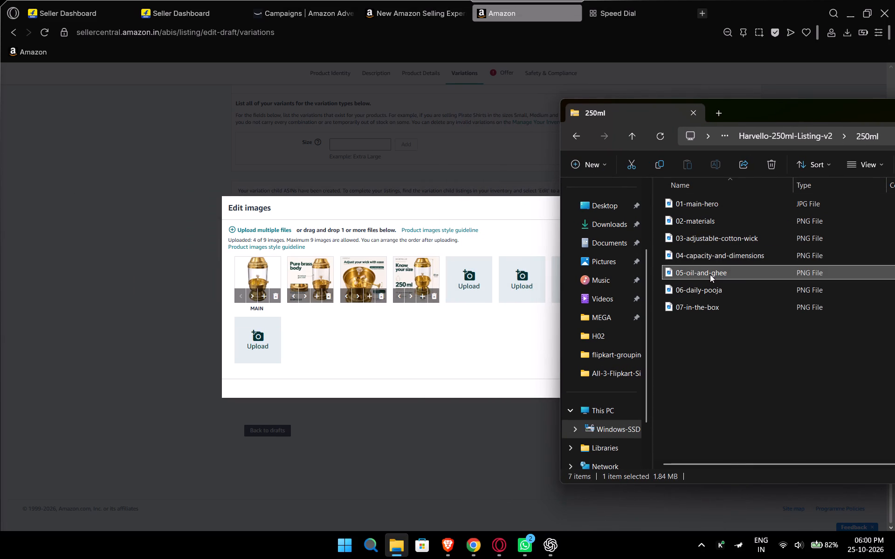
drag(727, 271, 480, 276)
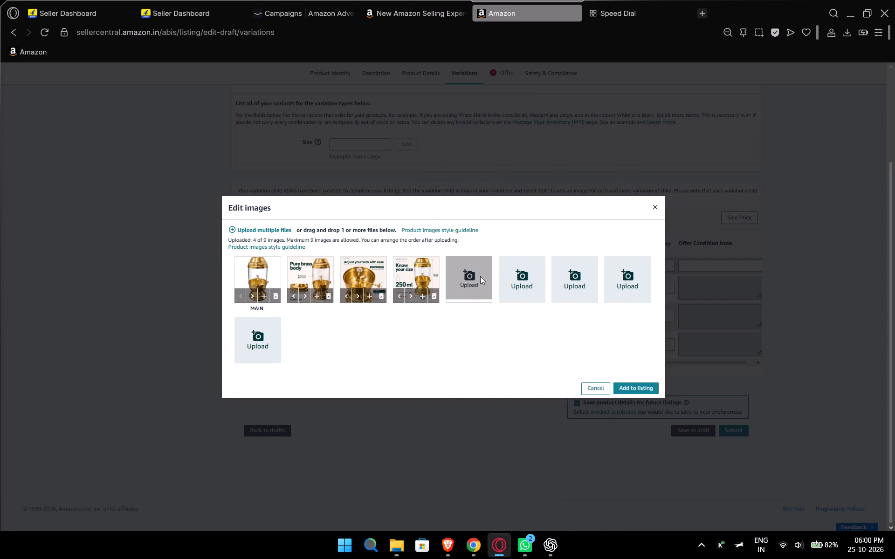
key(alt+Tab)
click(689, 288)
drag(701, 288, 526, 289)
key(alt+Tab)
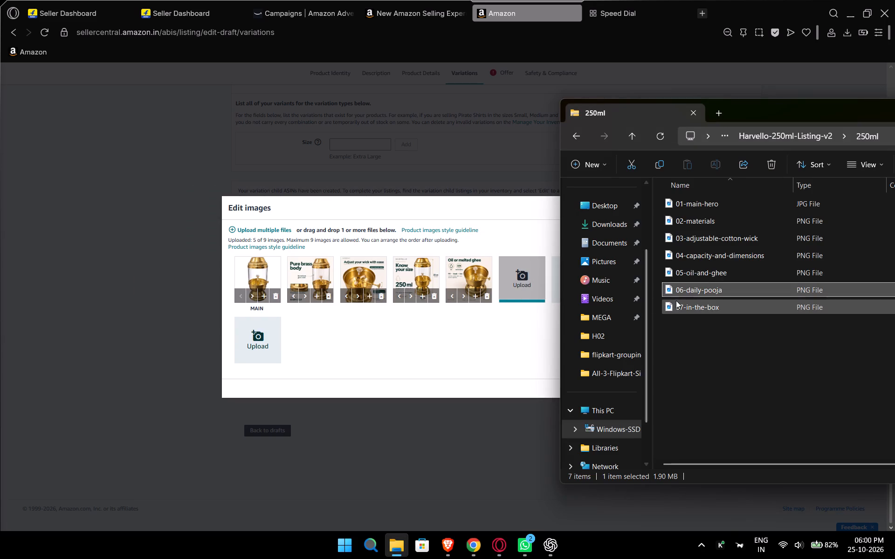
drag(707, 305, 556, 293)
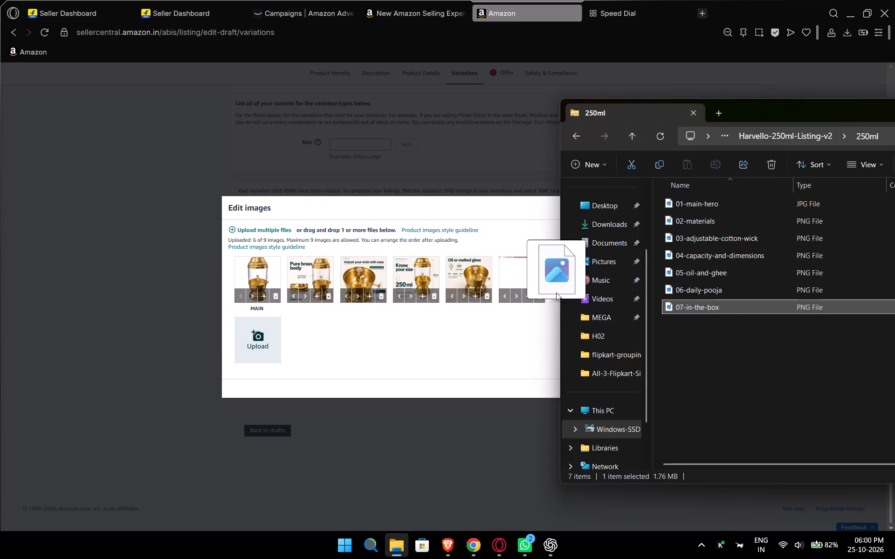
drag(556, 293, 556, 293)
Review the seven uploaded images and add them to the 250 ml variant's listing.
key(alt+Tab)
key(alt+Tab)
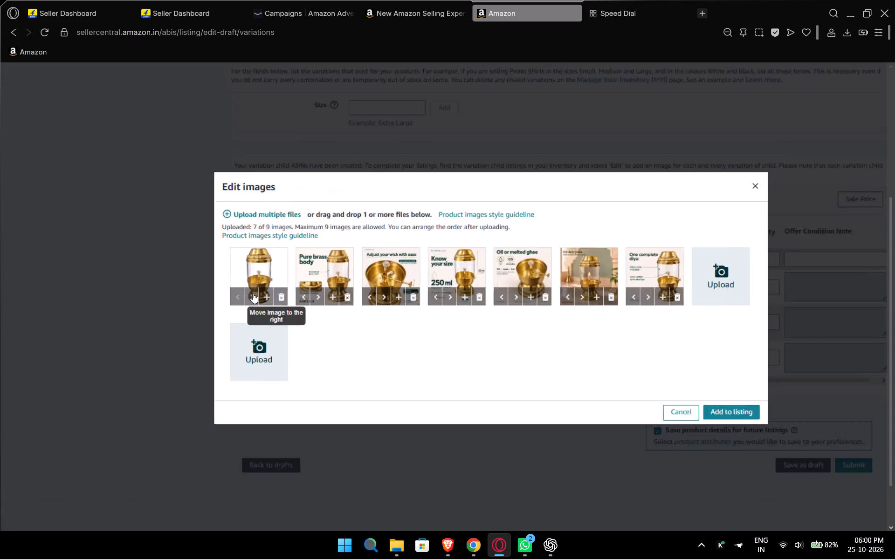
scroll(253, 293, up, 1)
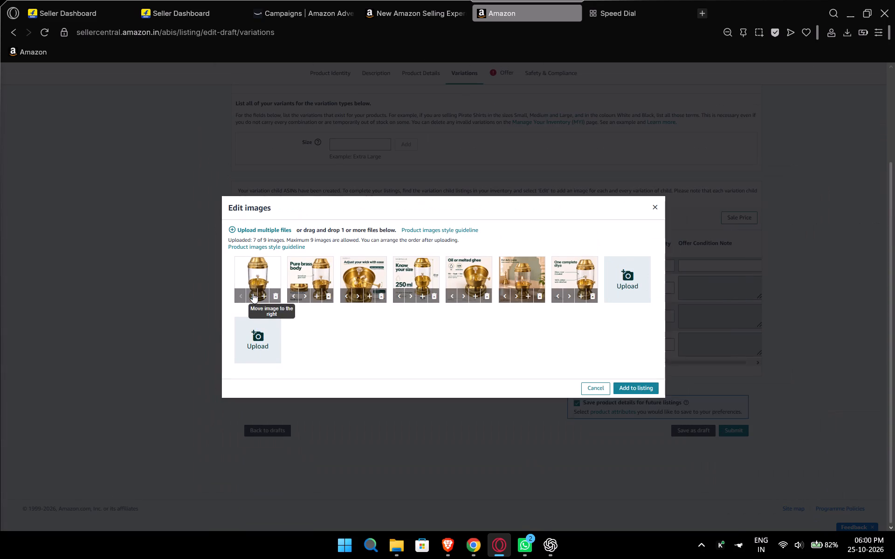
click(634, 390)
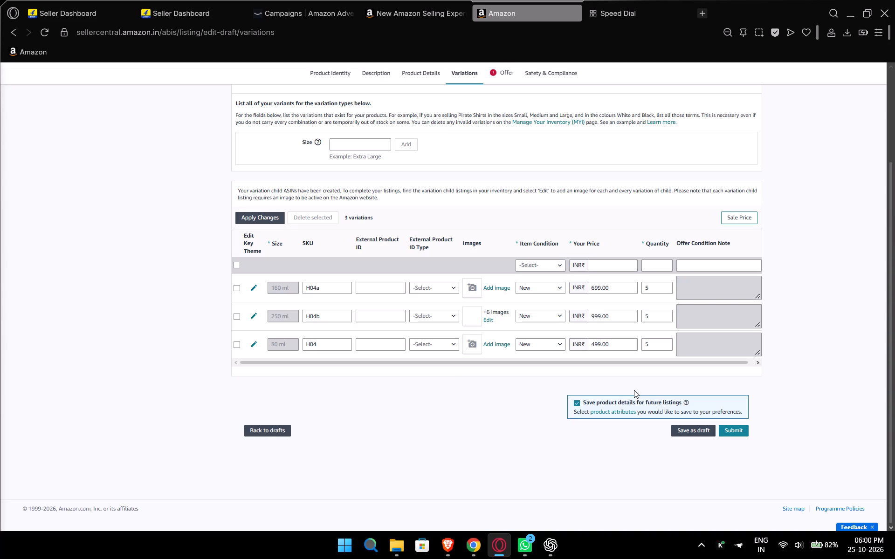
key(alt+Tab)
drag(788, 107, 635, 100)
click(894, 102)
key(alt+Tab)
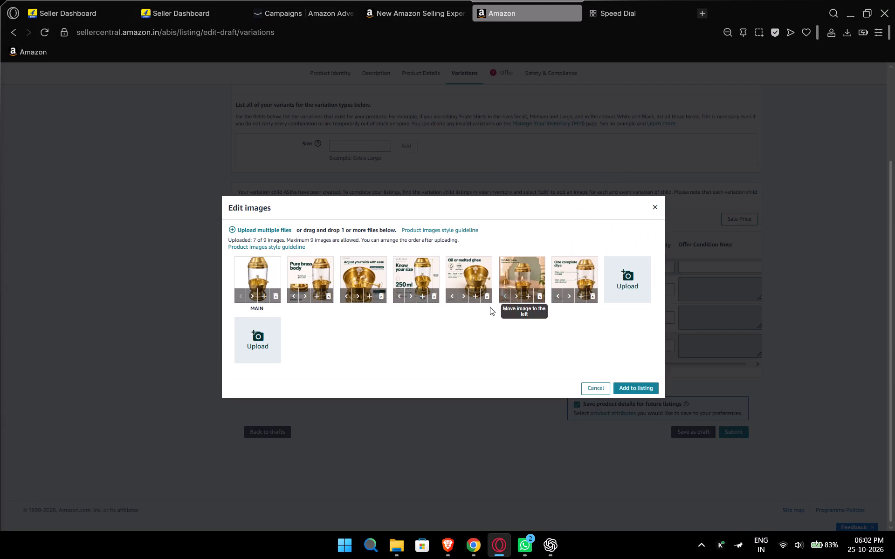
Add the 80 ml variant's seven uploaded images to the listing.
click(638, 385)
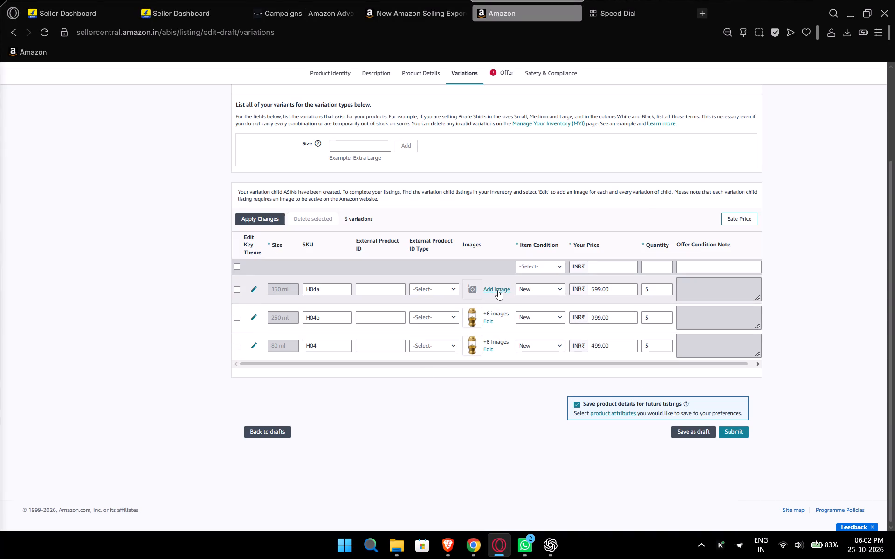
Open the 160 ml variant's image editor and upload 01-main-hero as the main image and 02-materials into the second slot.
click(498, 290)
key(alt+Tab)
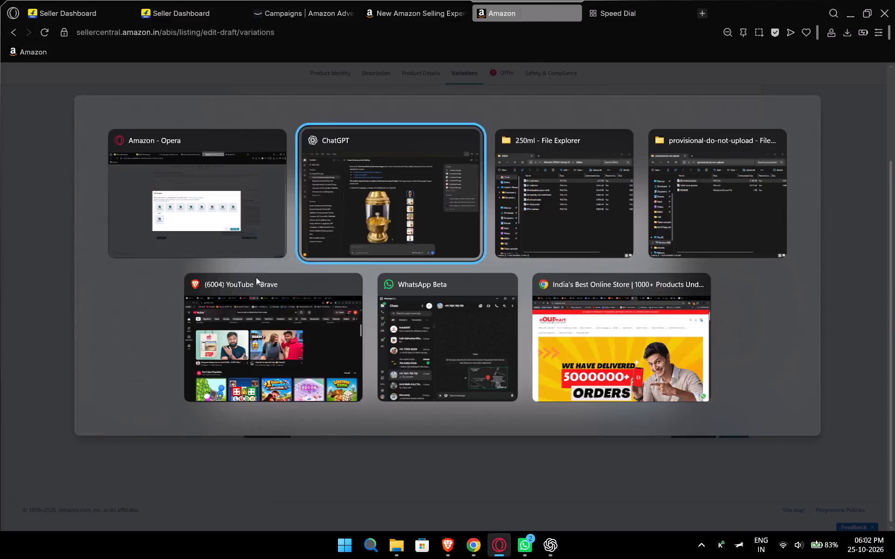
key(alt+Tab)
key(alt+Tab)
key(alt+Tab)
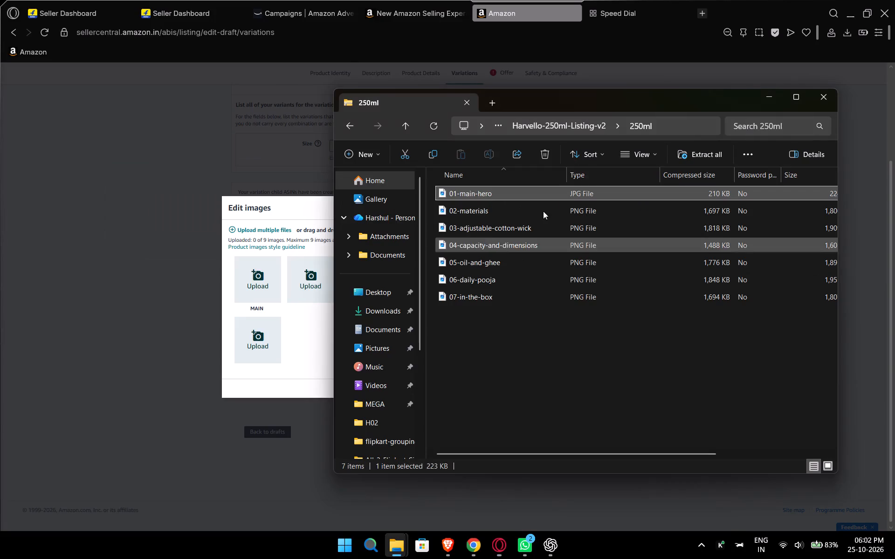
drag(537, 198, 264, 283)
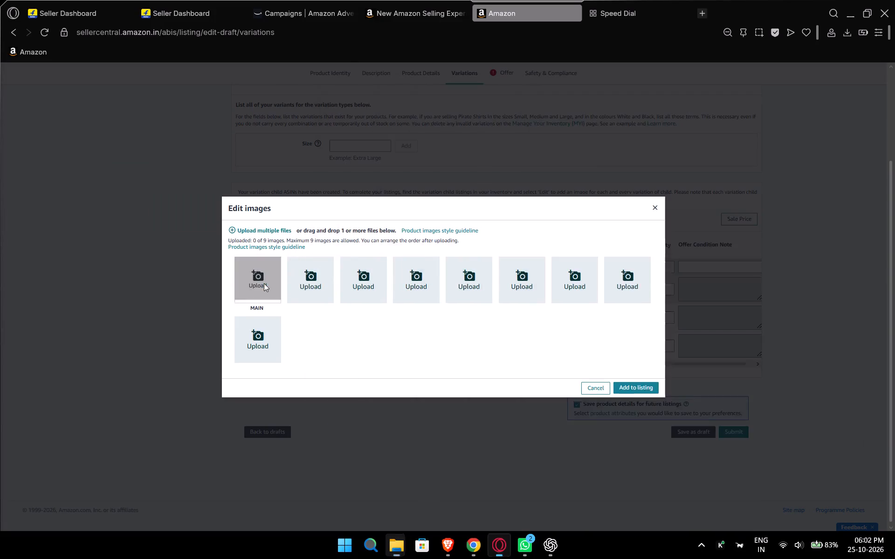
key(alt+Tab)
drag(491, 209, 455, 242)
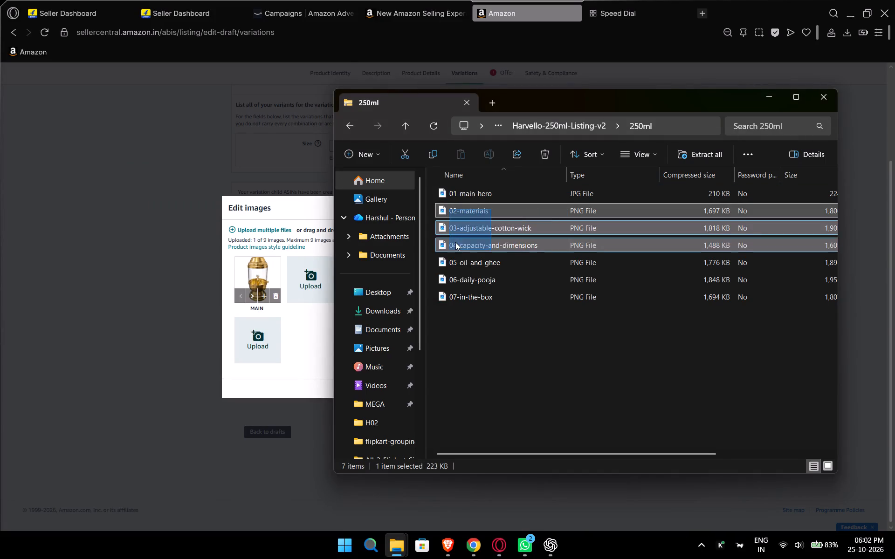
drag(455, 242, 505, 210)
drag(505, 210, 312, 281)
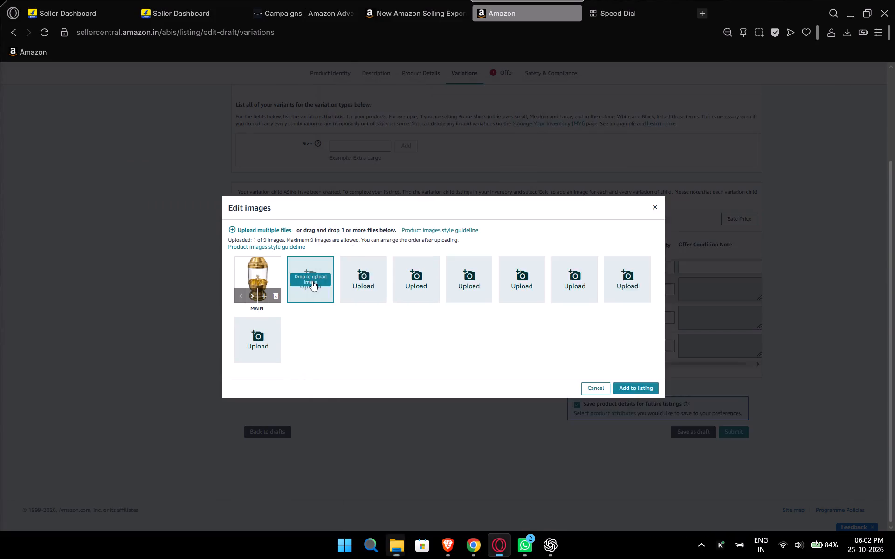
Upload 03-adjustable-cotton-wick and 04-capacity-and-dimensions from the 250ml folder into the 160 ml variant's third and fourth image slots.
key(alt+Tab)
drag(633, 102, 765, 95)
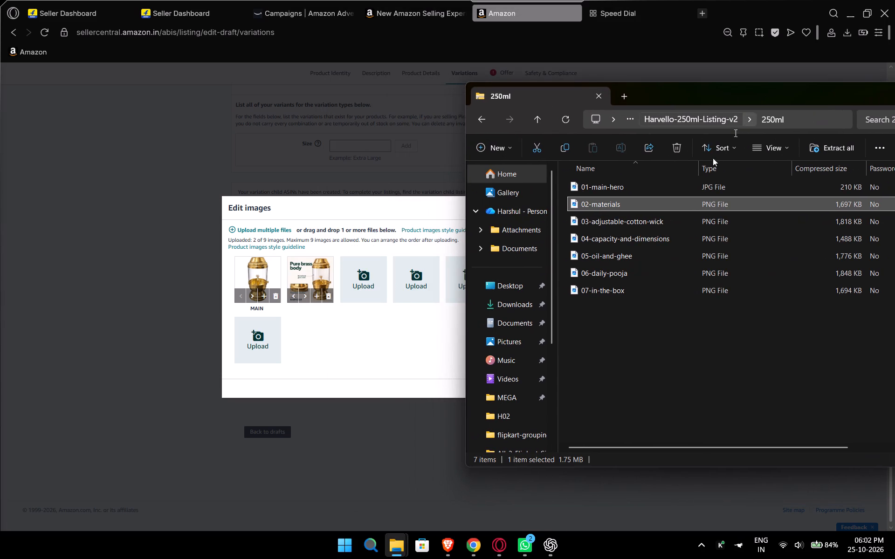
click(642, 219)
drag(627, 225, 492, 286)
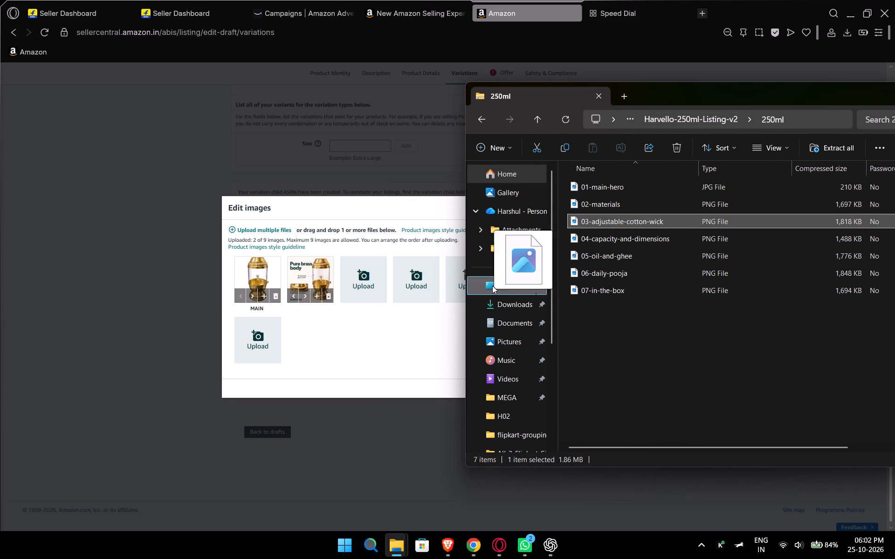
drag(492, 286, 366, 279)
key(alt+Tab)
click(604, 239)
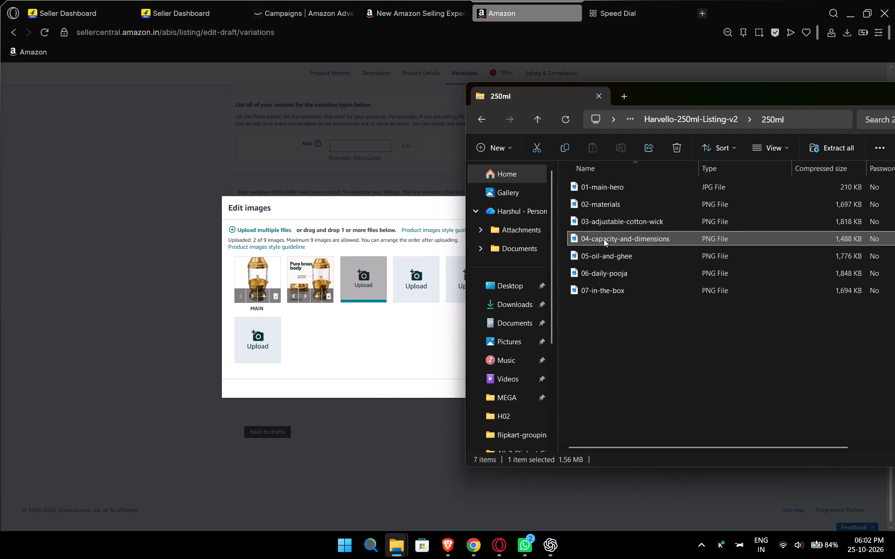
drag(621, 236, 428, 280)
Upload 05-oil-and-ghee, 06-daily-pooja and 07-in-the-box into the 160 ml variant's fifth to seventh slots and add its images to the listing.
key(alt+Tab)
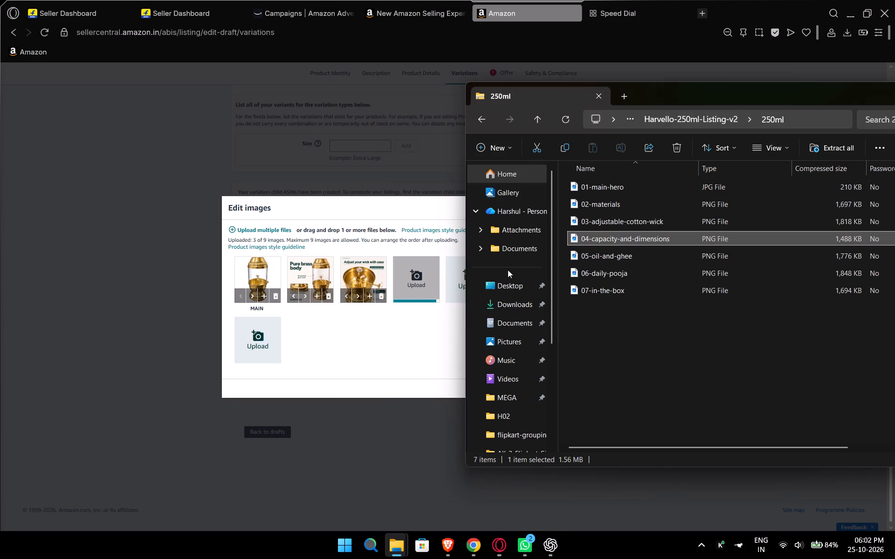
click(607, 254)
drag(615, 254, 490, 296)
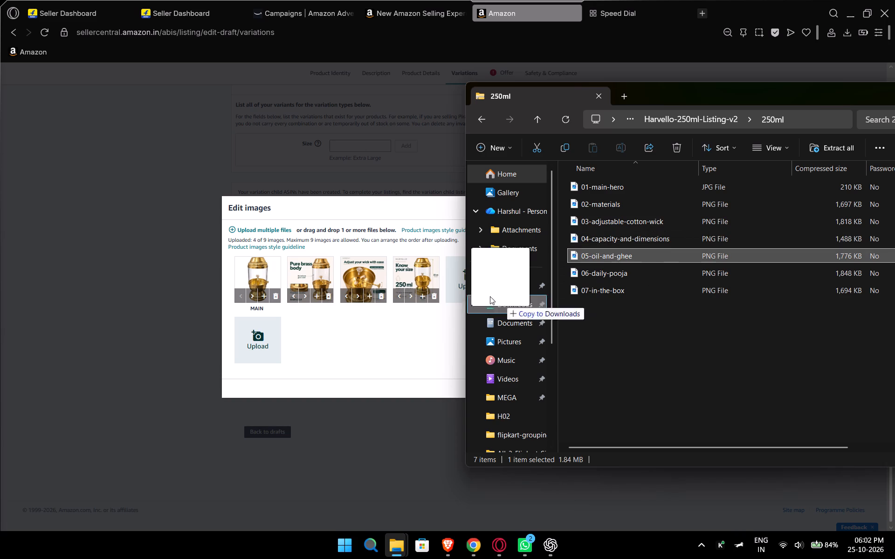
drag(490, 296, 460, 284)
key(alt+Tab)
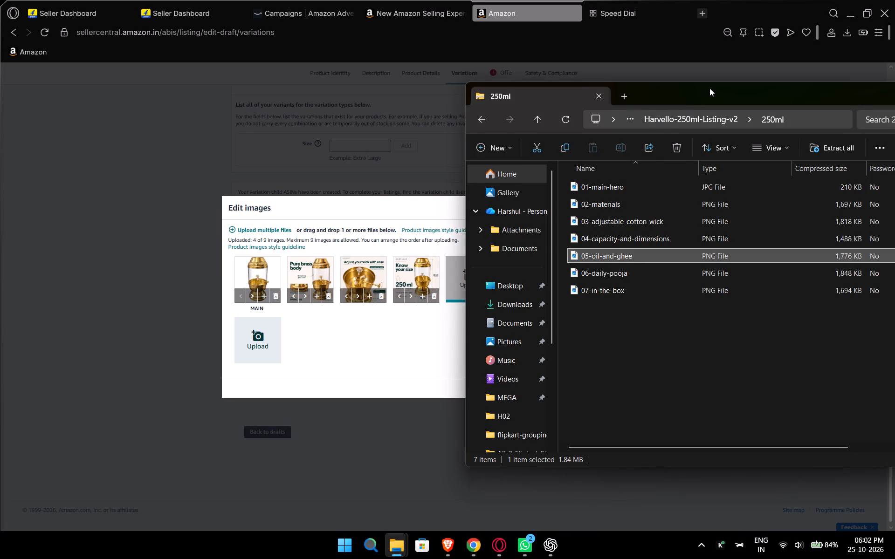
drag(709, 88, 807, 83)
click(711, 272)
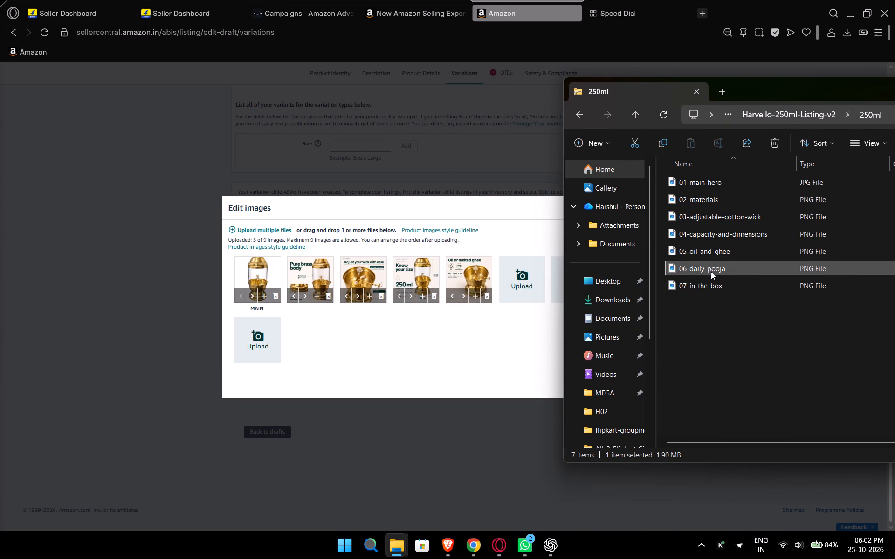
drag(729, 269, 525, 292)
key(alt+Tab)
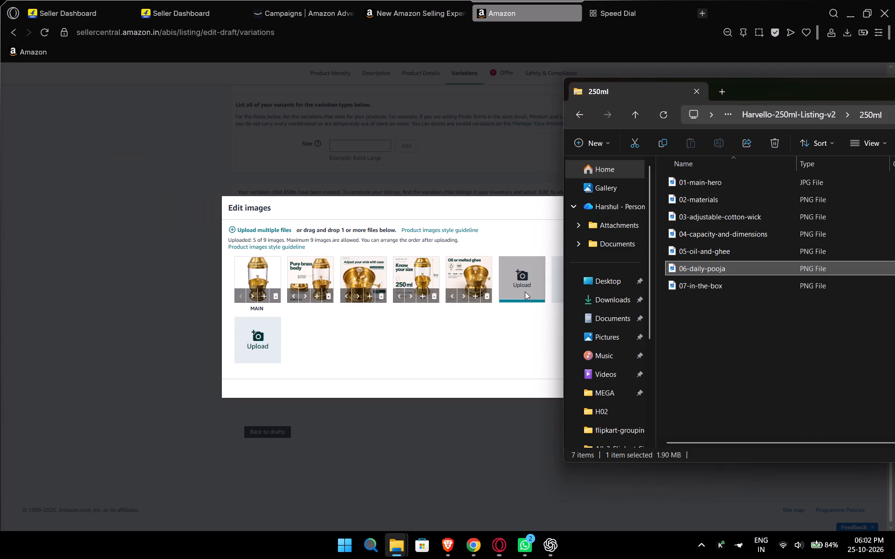
click(707, 280)
drag(717, 285, 555, 287)
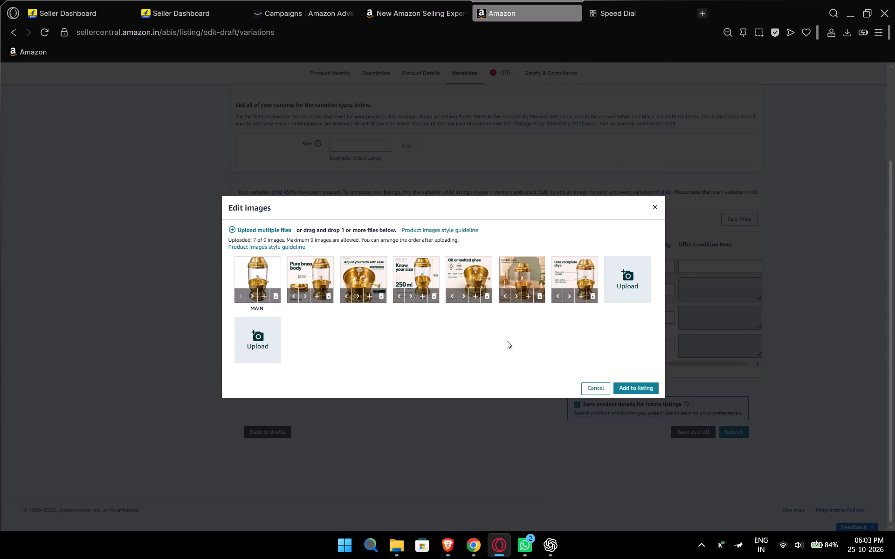
click(628, 387)
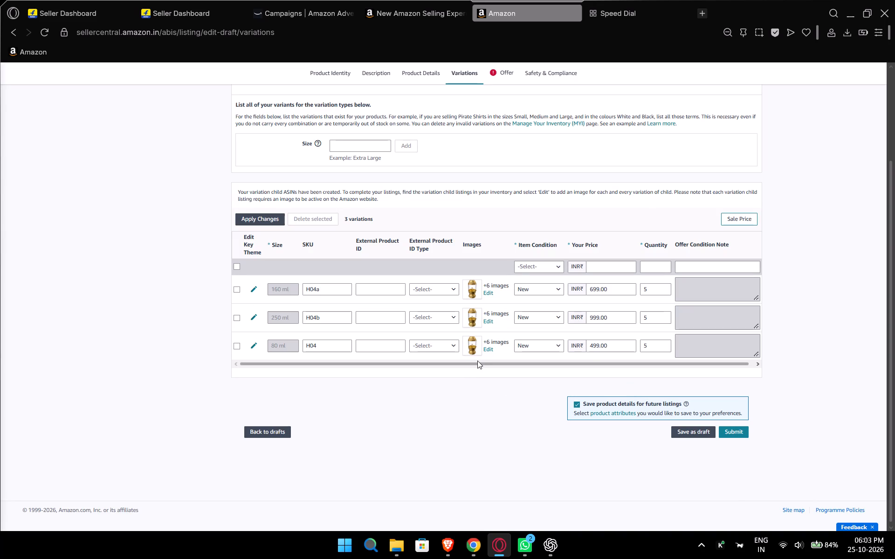
Set the offer's Fulfillment Channel to the merchant-fulfilled option (Self Ship or Easy Ship).
scroll(477, 361, up, 3)
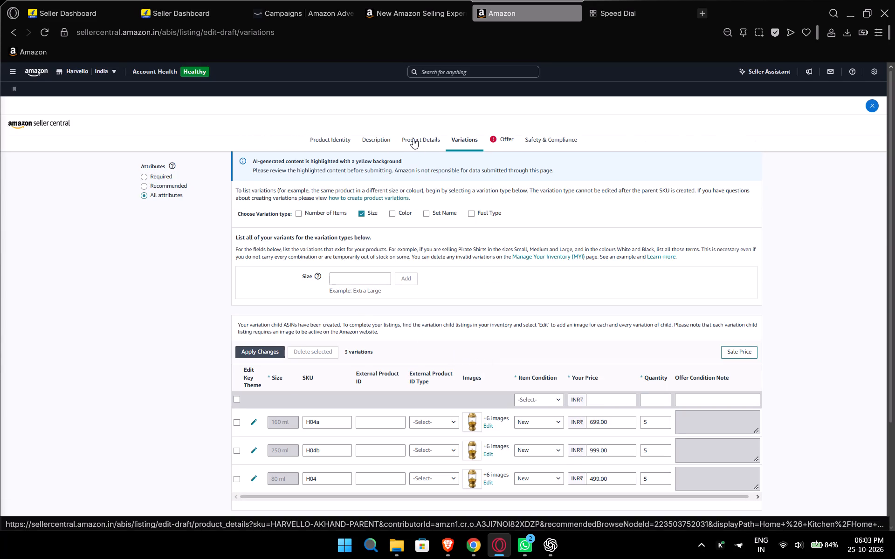
click(503, 139)
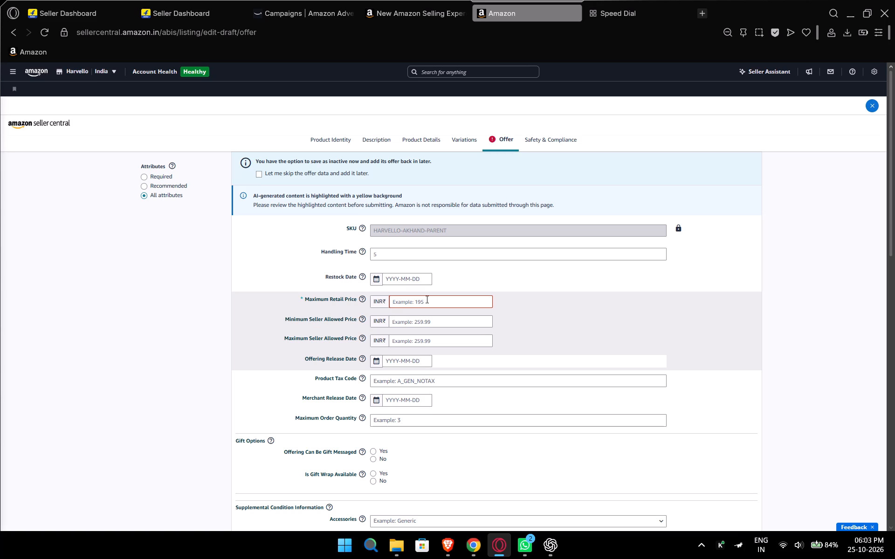
scroll(426, 299, down, 11)
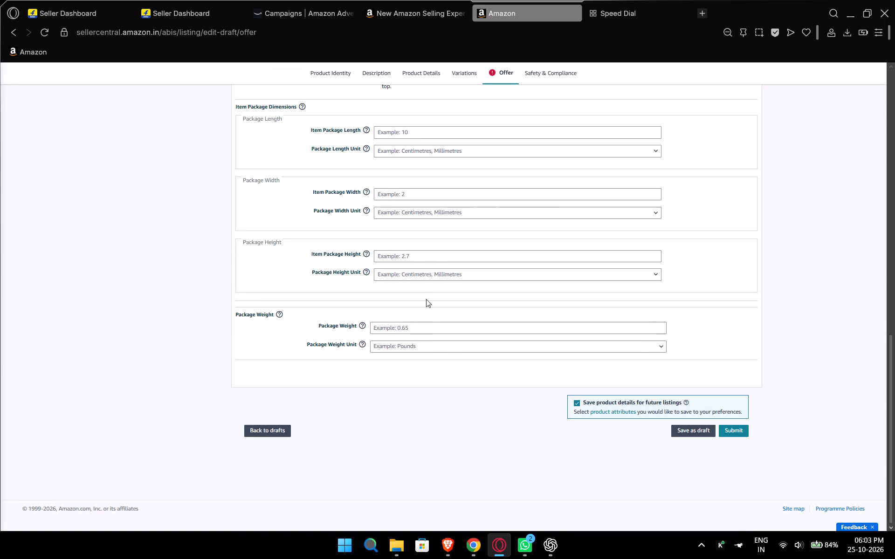
scroll(392, 264, up, 3)
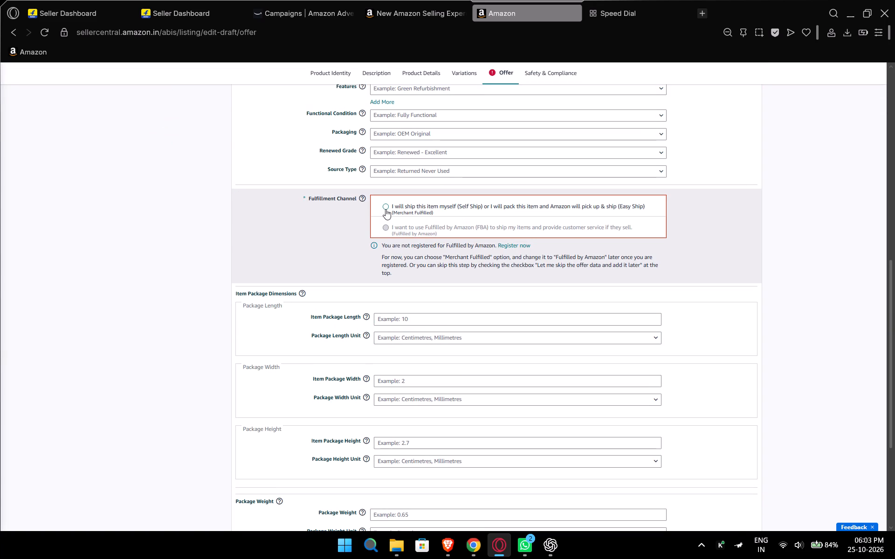
click(386, 206)
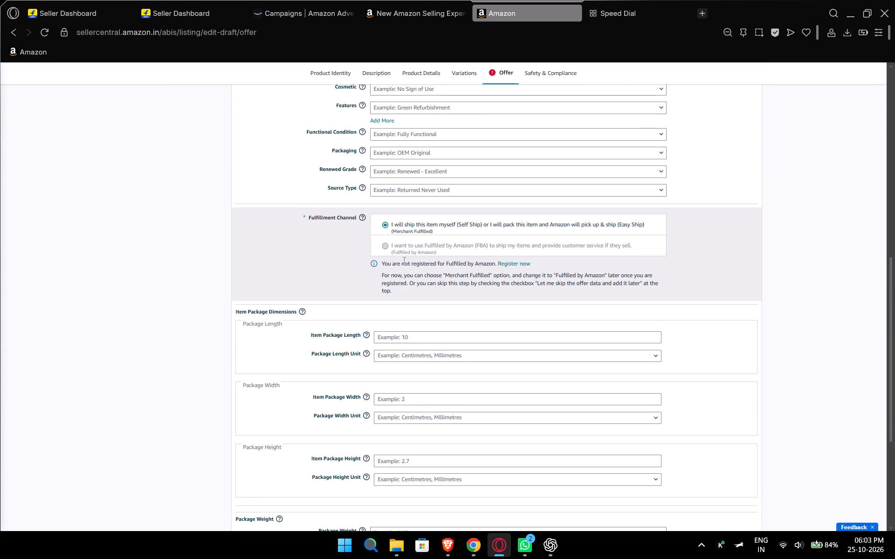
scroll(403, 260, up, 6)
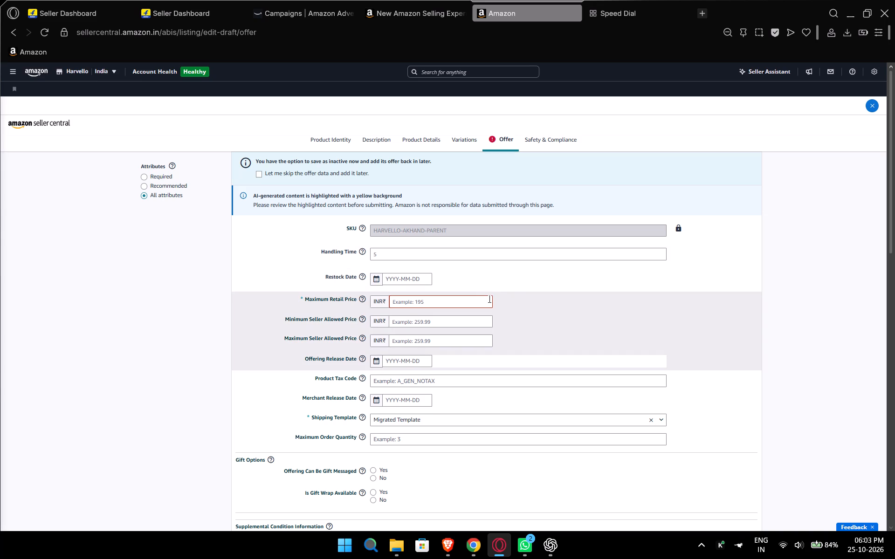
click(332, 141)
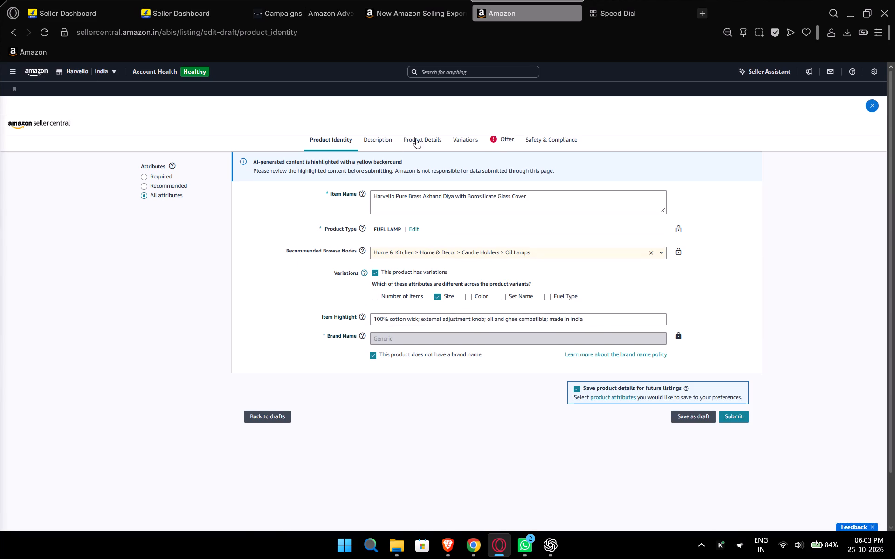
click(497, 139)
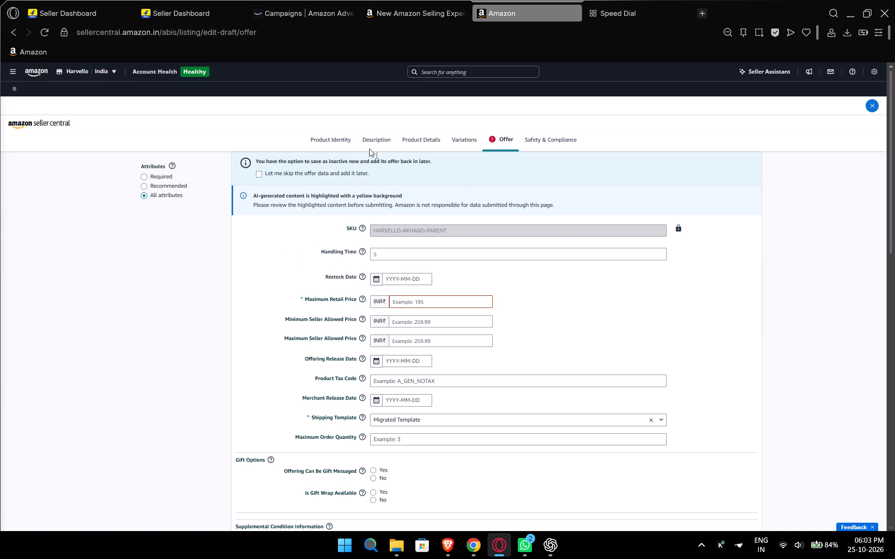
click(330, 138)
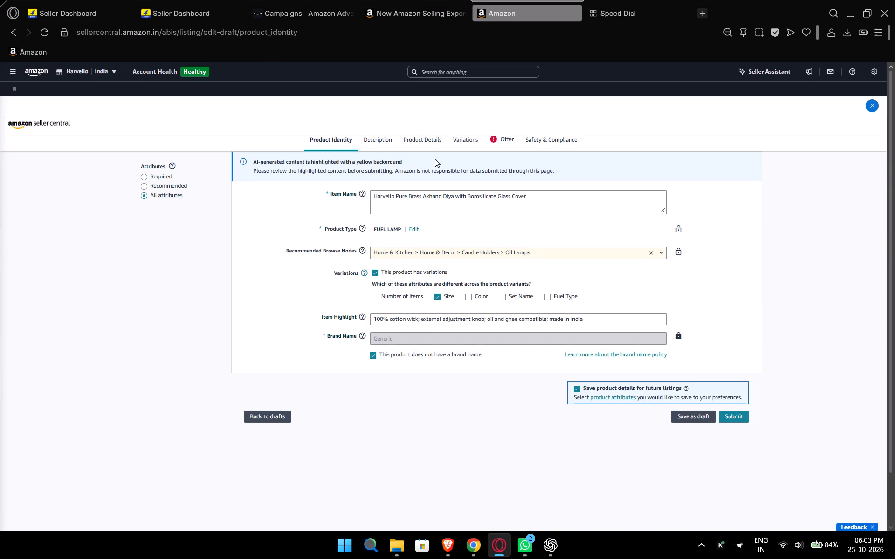
Return to the parent listing's offer details and open the Maximum Retail Price for entry.
click(503, 139)
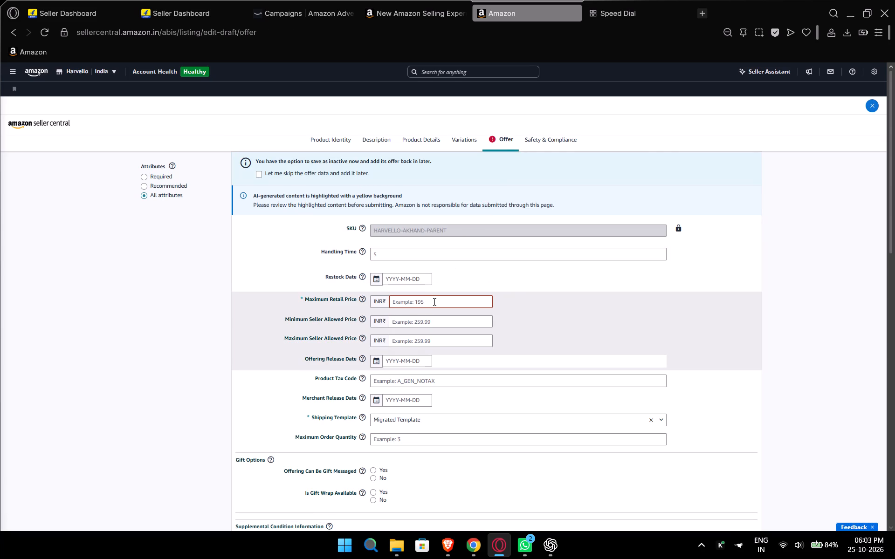
click(433, 302)
Switch to the File Explorer window showing the 250ml folder, close it, and switch windows again.
key(alt+Tab)
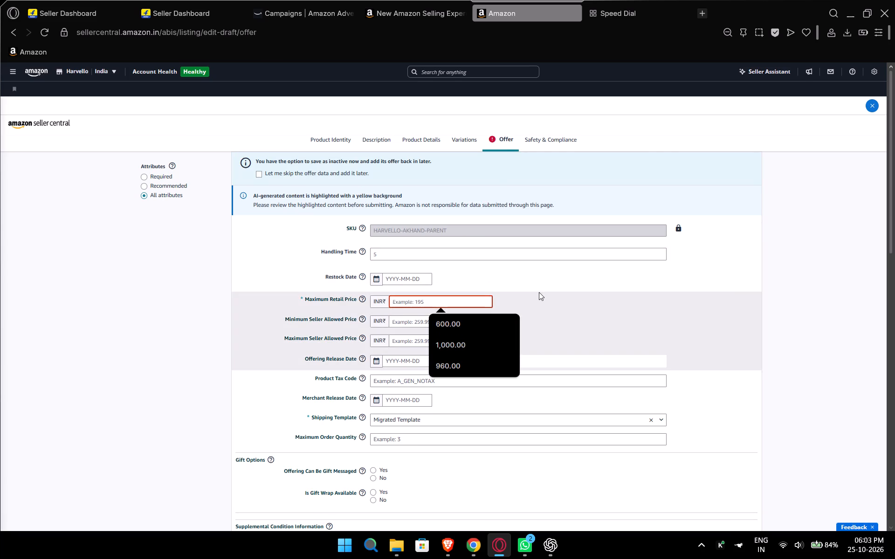
drag(820, 85, 615, 91)
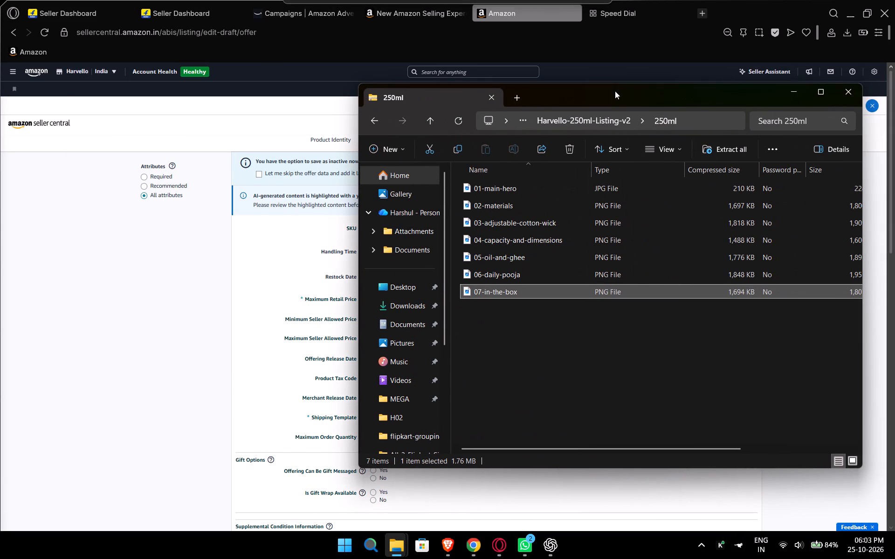
click(849, 94)
key(alt+Tab)
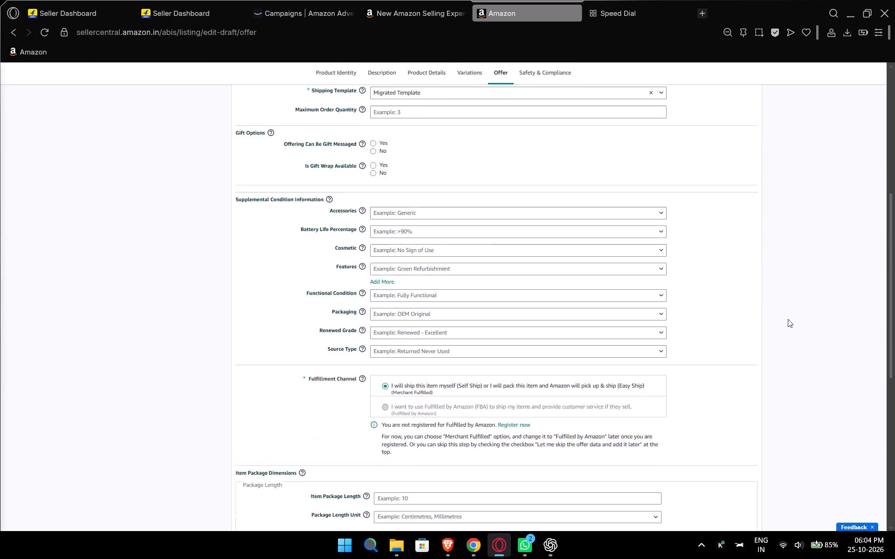
scroll(788, 319, down, 12)
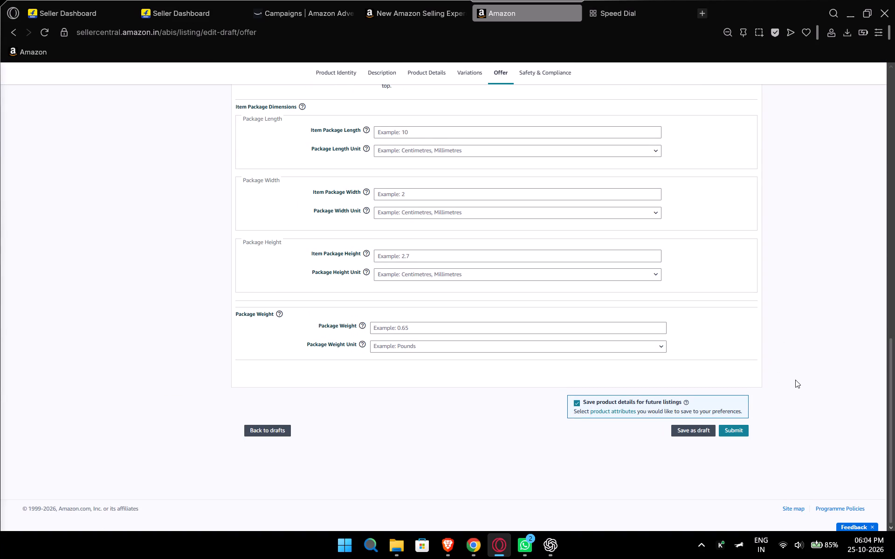
scroll(689, 259, up, 7)
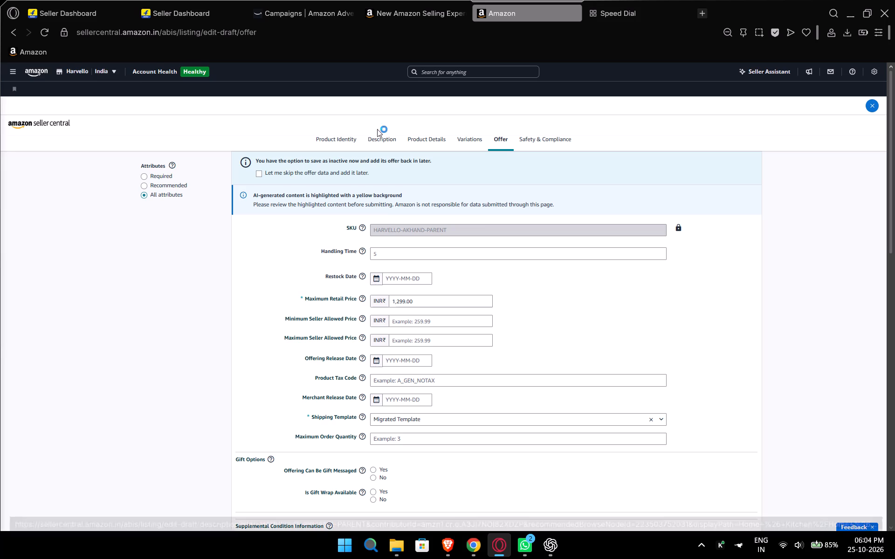
click(381, 135)
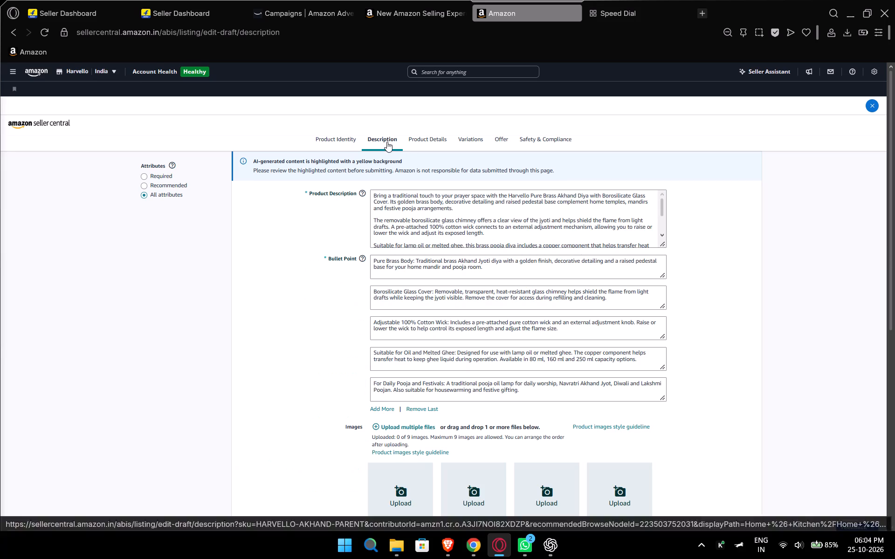
scroll(291, 303, down, 9)
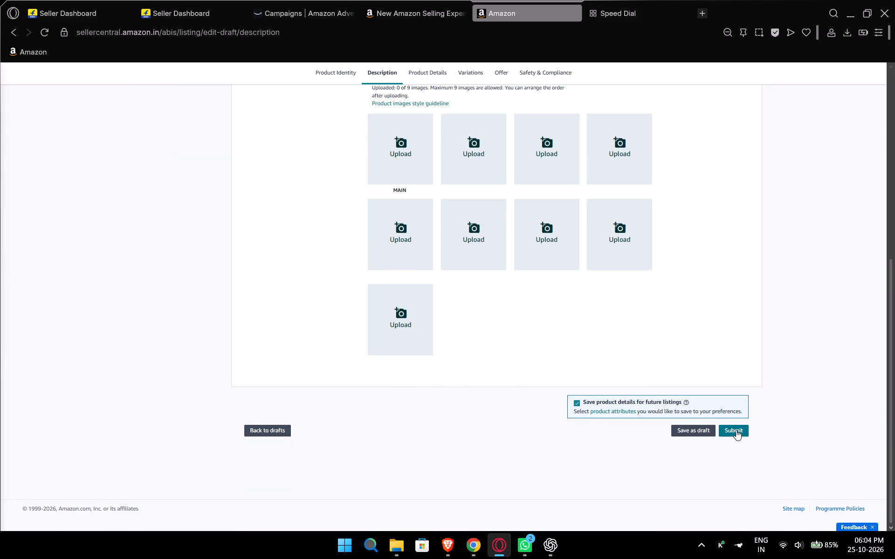
click(576, 402)
click(733, 426)
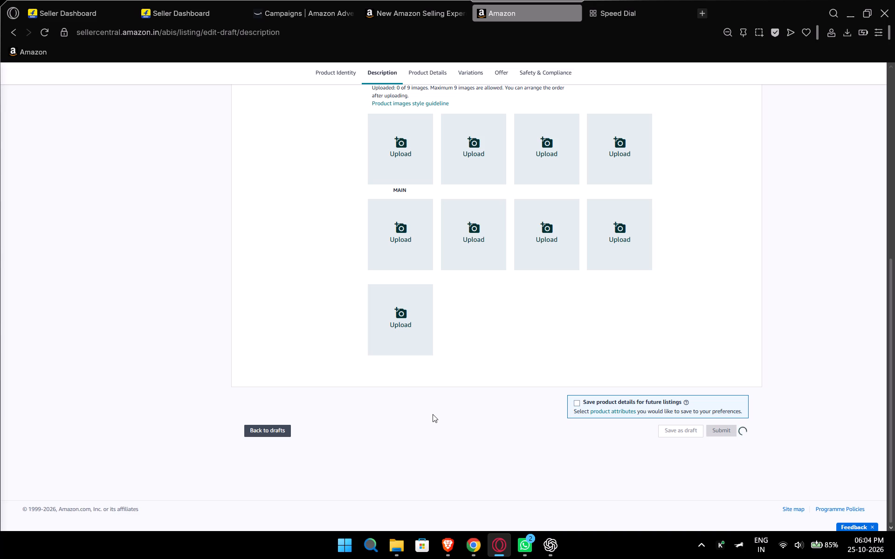
click(547, 321)
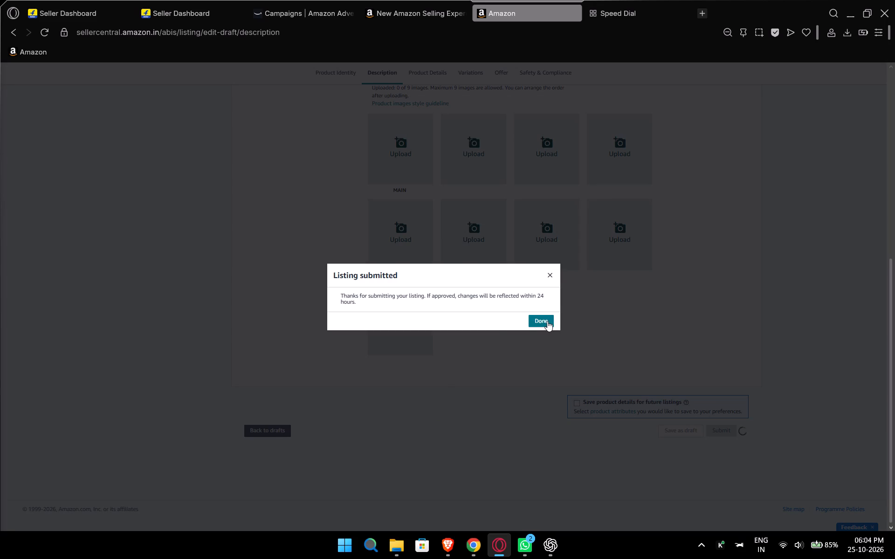
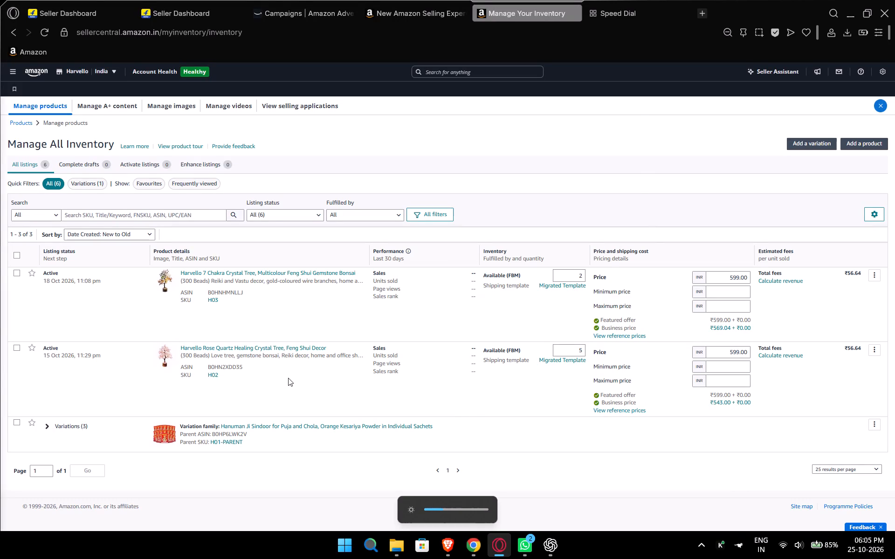
Close the New Amazon Selling Experience page that shows the product drafts.
click(417, 0)
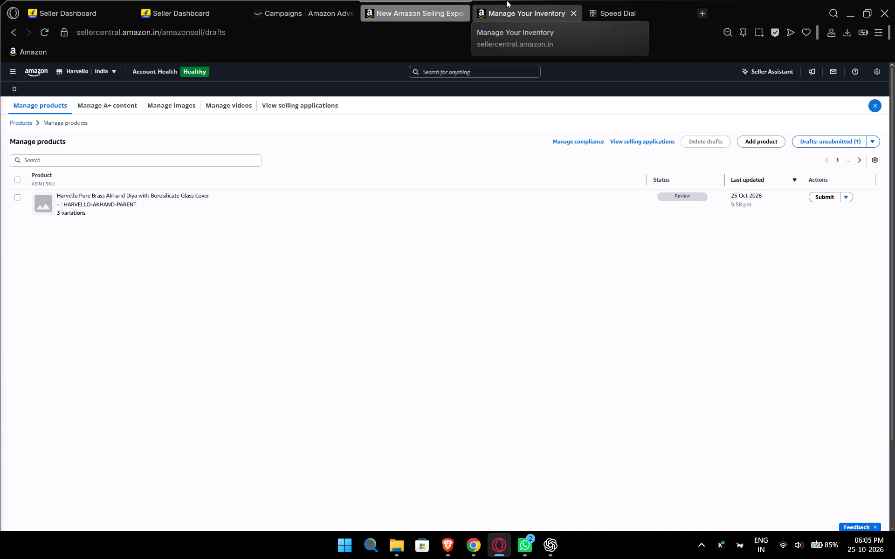
click(465, 14)
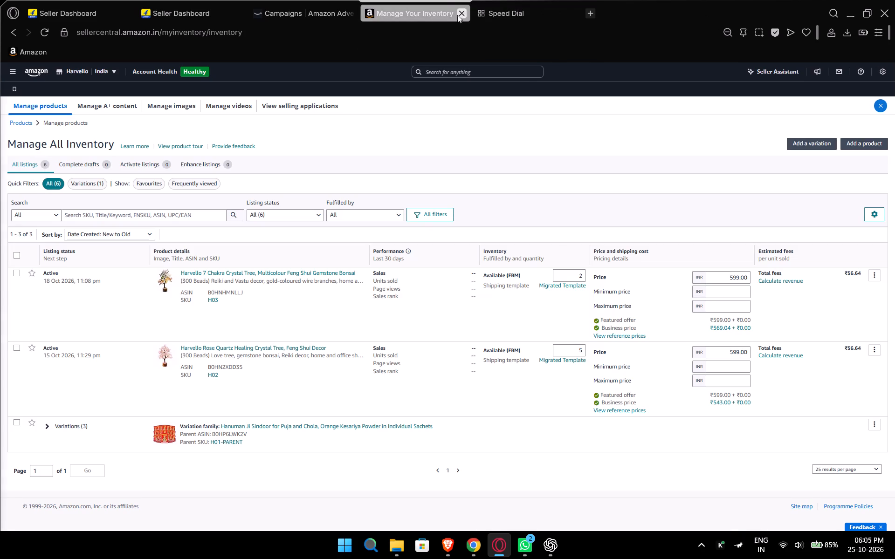
Reload the Amazon Ads Campaigns page and examine the performance summary and metrics of the two Sponsored Products campaigns.
click(336, 0)
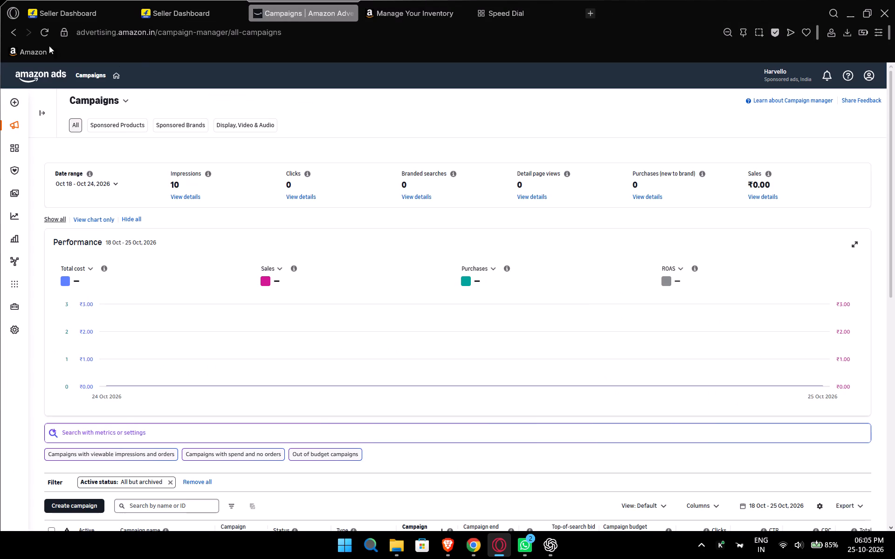
click(48, 37)
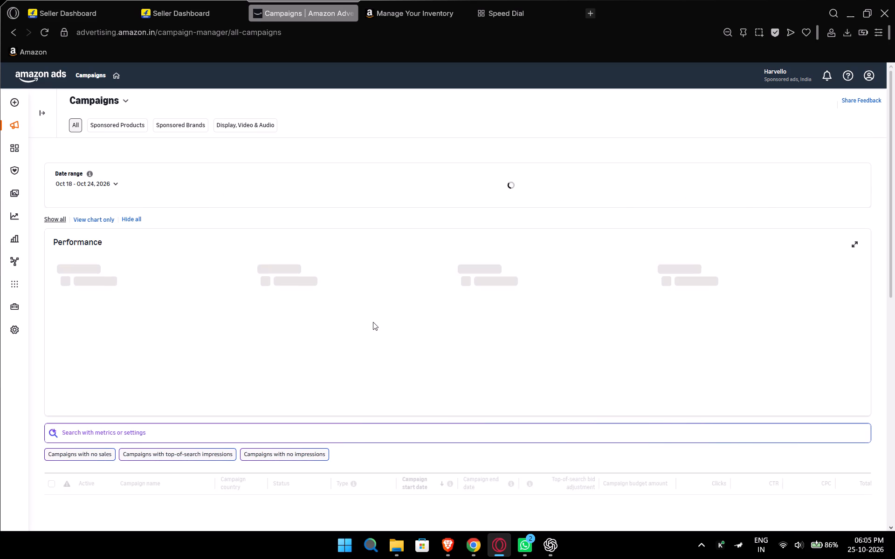
scroll(373, 322, down, 3)
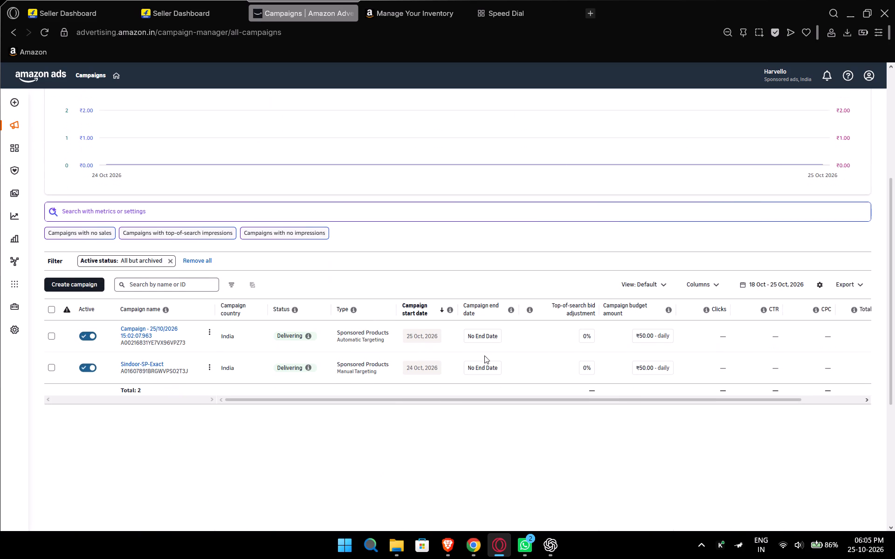
scroll(478, 351, left, 3)
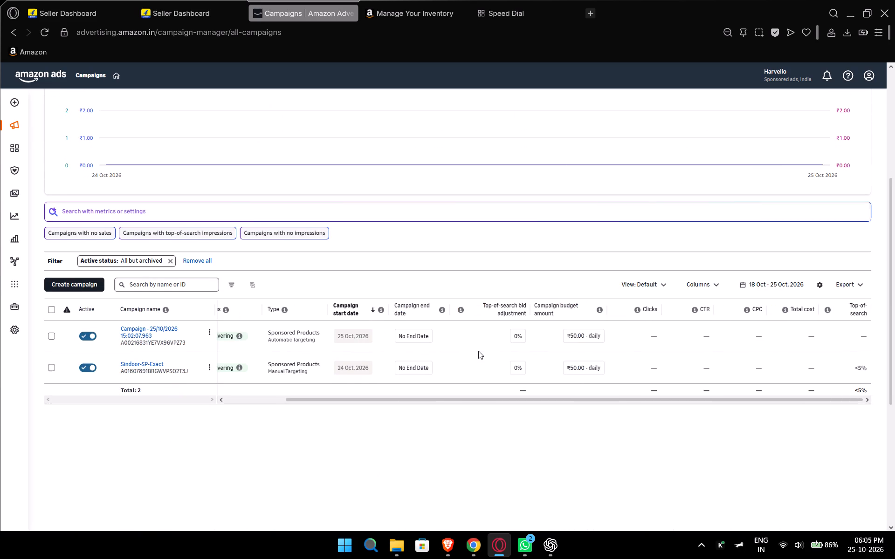
scroll(478, 351, right, 3)
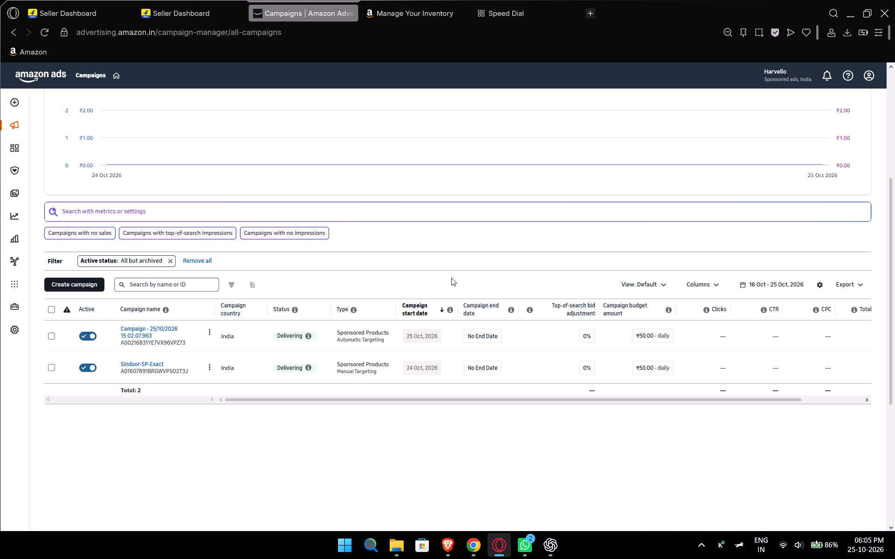
scroll(451, 278, up, 7)
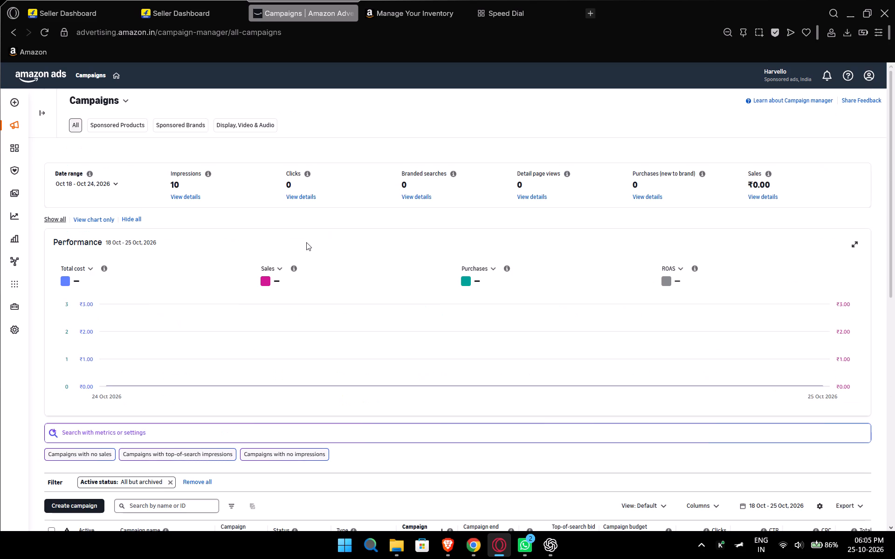
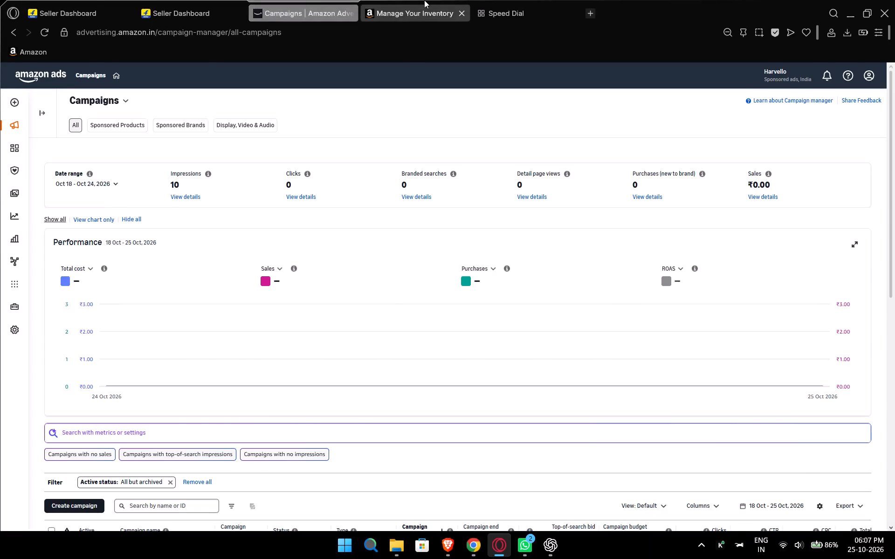
Switch to the Seller Central Manage All Inventory page, reload it twice and examine the product listings for the newly submitted product.
click(424, 0)
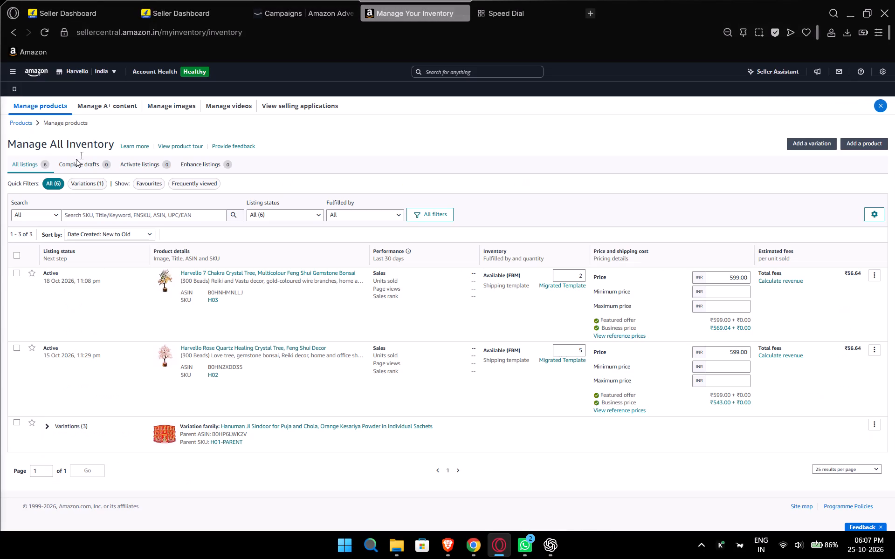
click(37, 27)
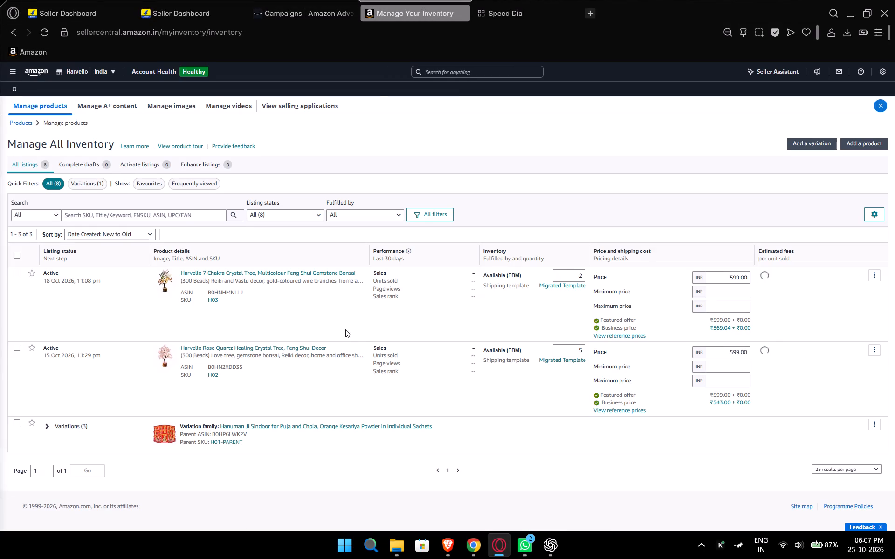
scroll(351, 337, down, 3)
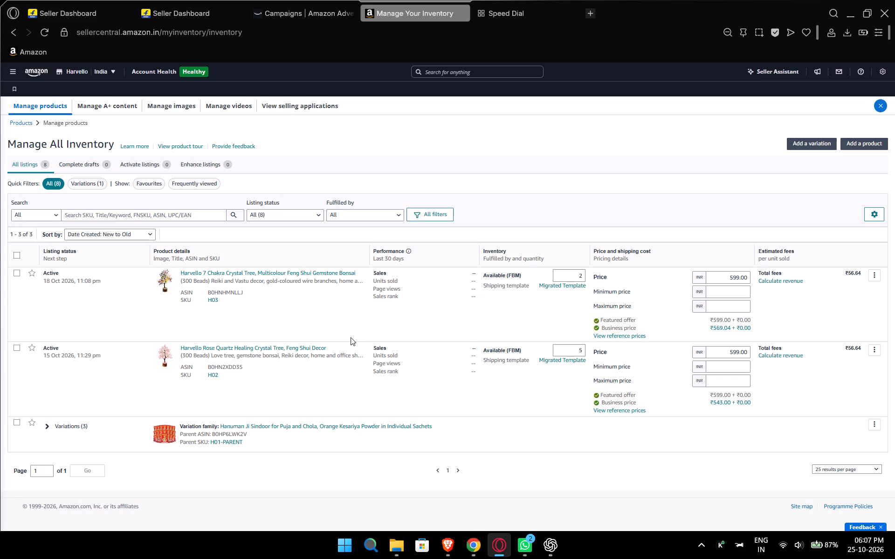
scroll(351, 337, down, 3)
click(43, 36)
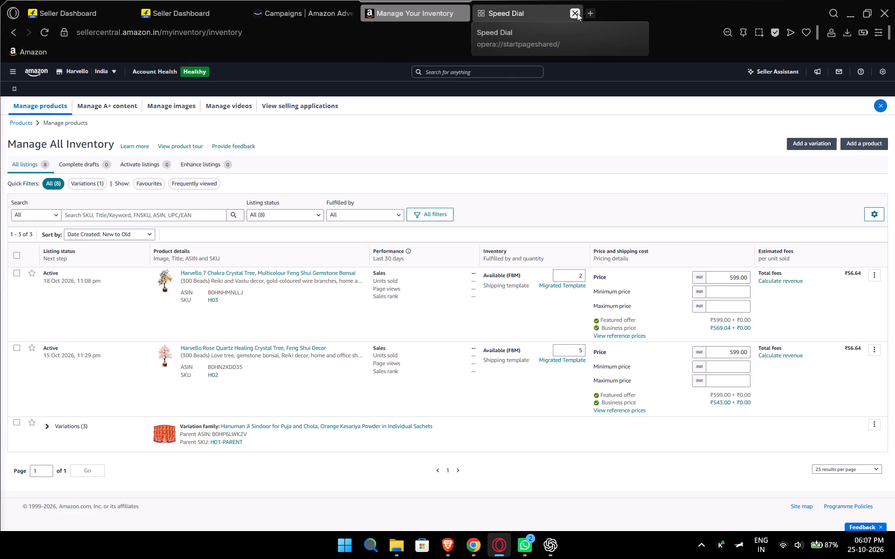
scroll(405, 293, down, 2)
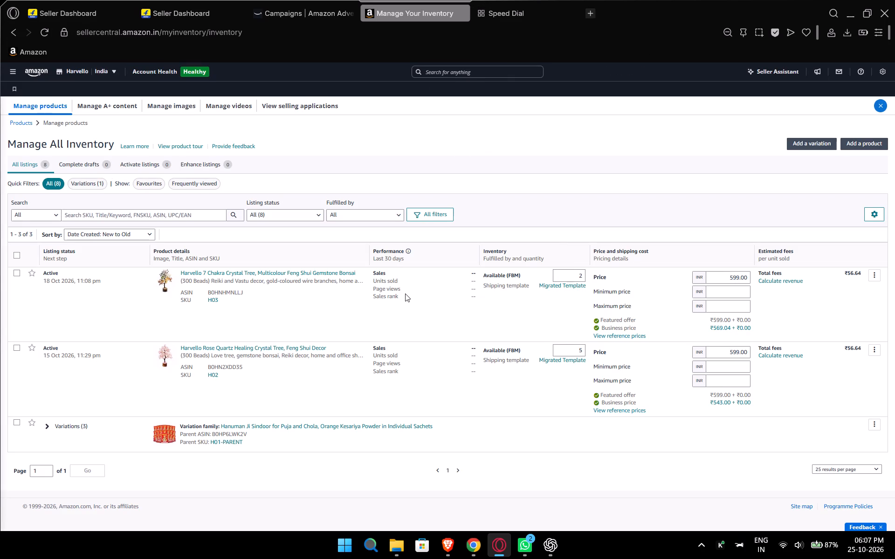
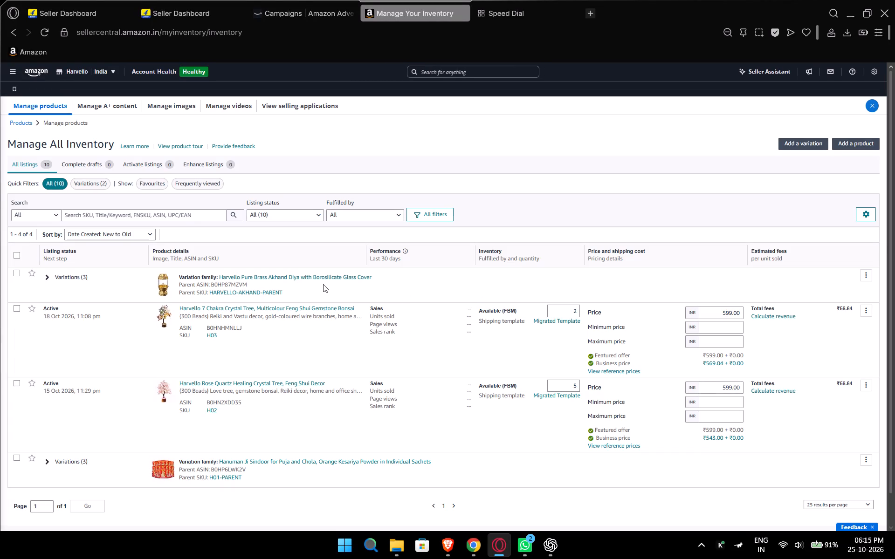
Expand the Akhand Diya variation family and examine the 80 ml variant's live Amazon product page, closing the page when done.
click(44, 275)
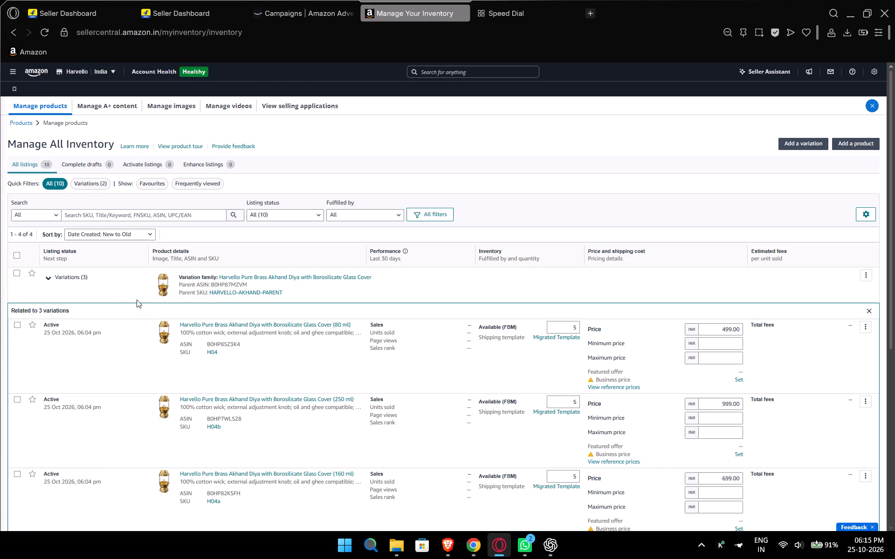
scroll(248, 364, down, 1)
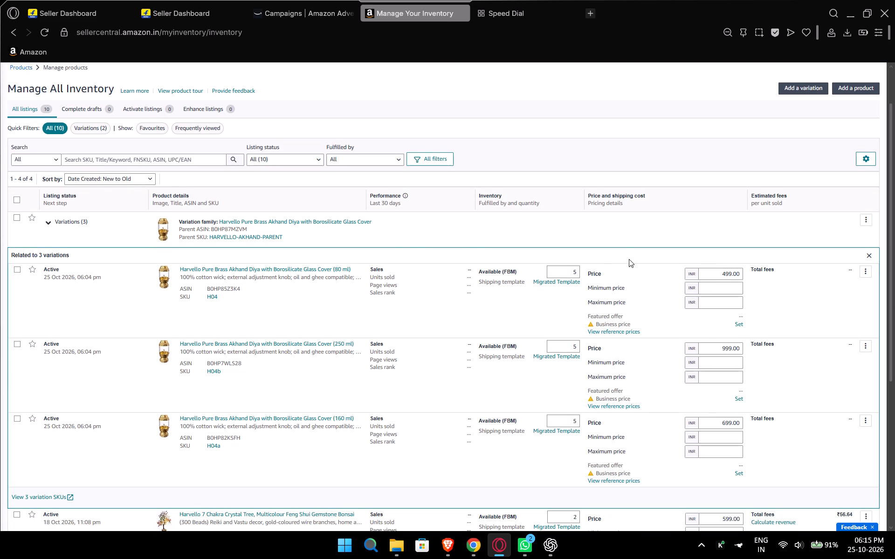
click(330, 270)
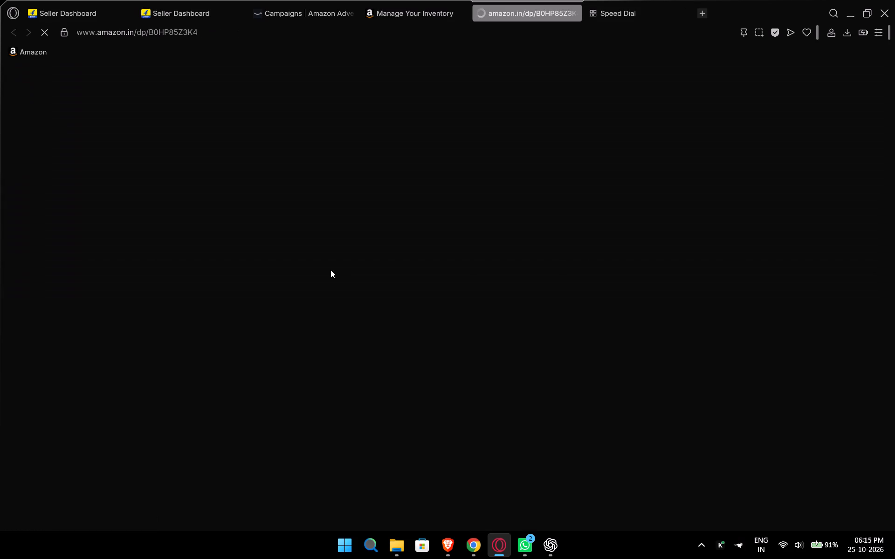
scroll(430, 289, down, 1)
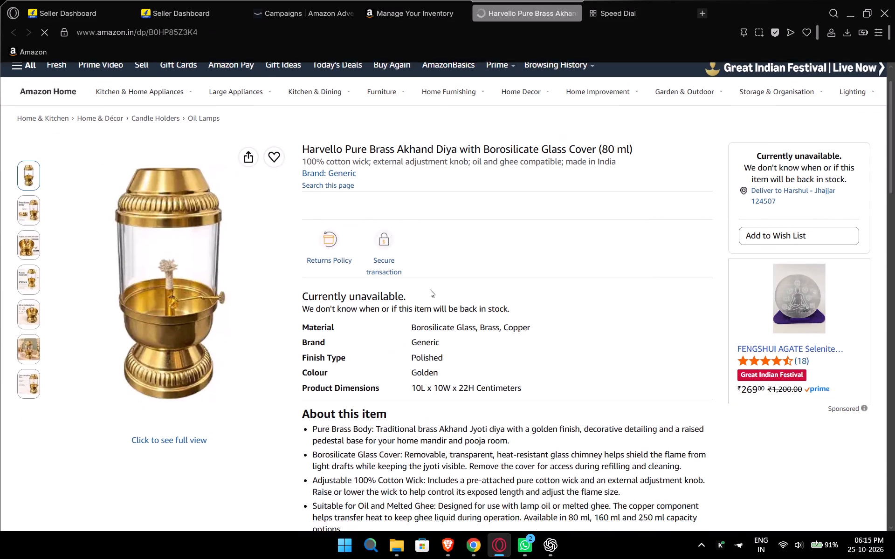
scroll(430, 289, down, 3)
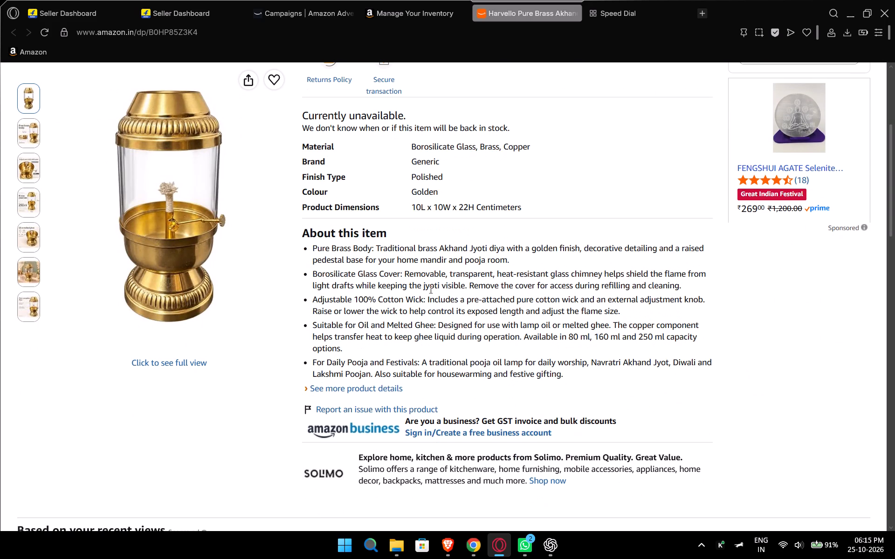
scroll(430, 289, up, 5)
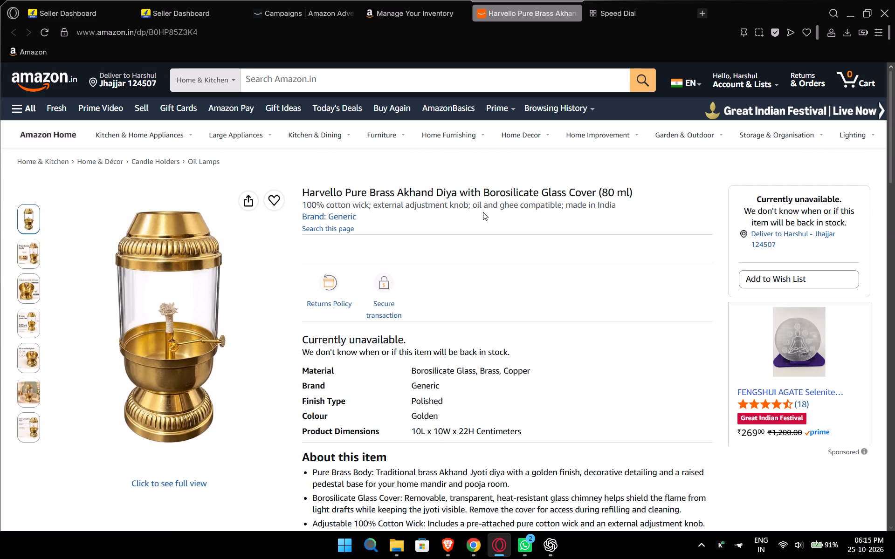
click(683, 14)
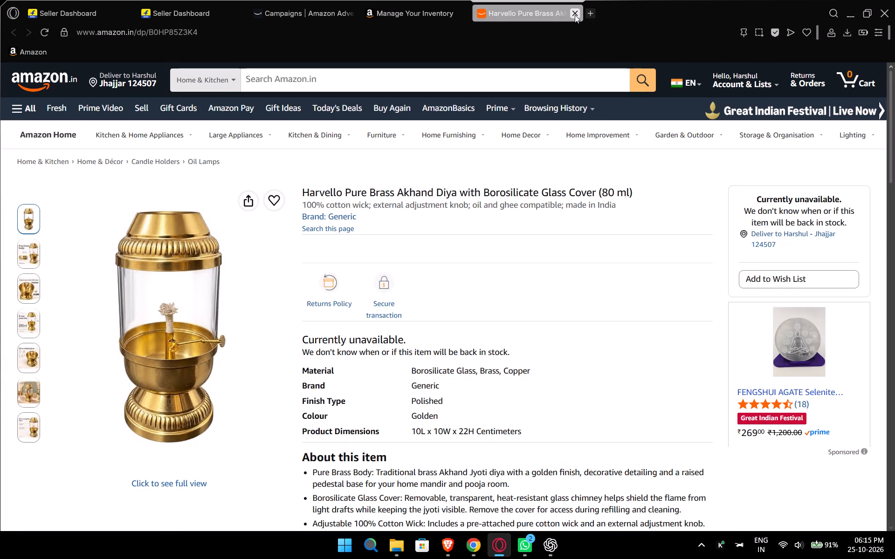
click(575, 15)
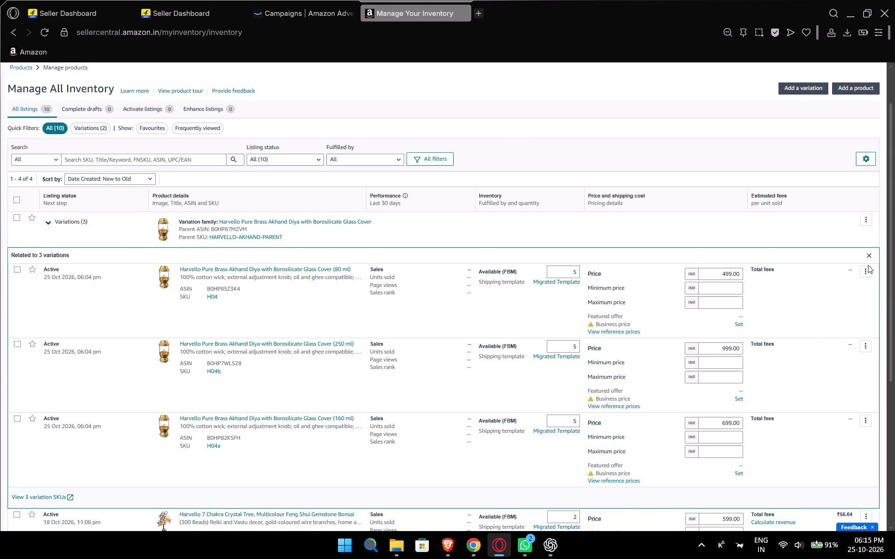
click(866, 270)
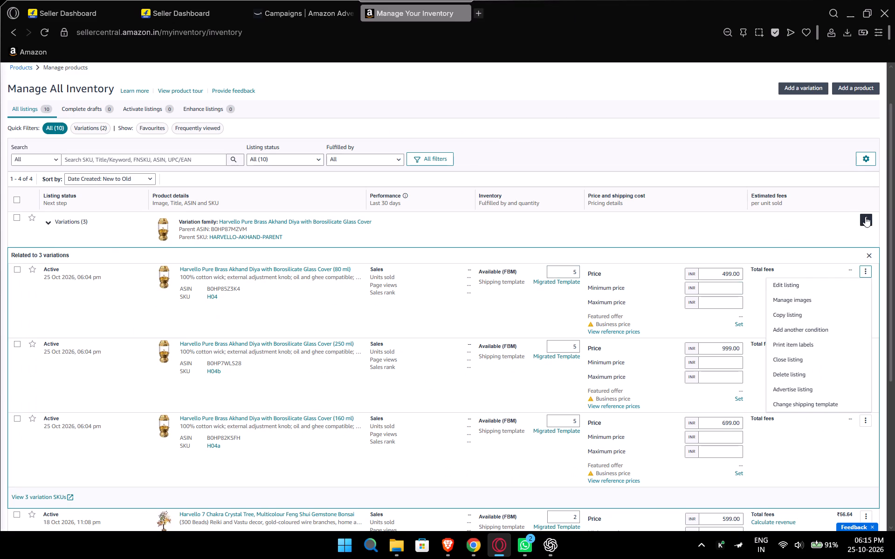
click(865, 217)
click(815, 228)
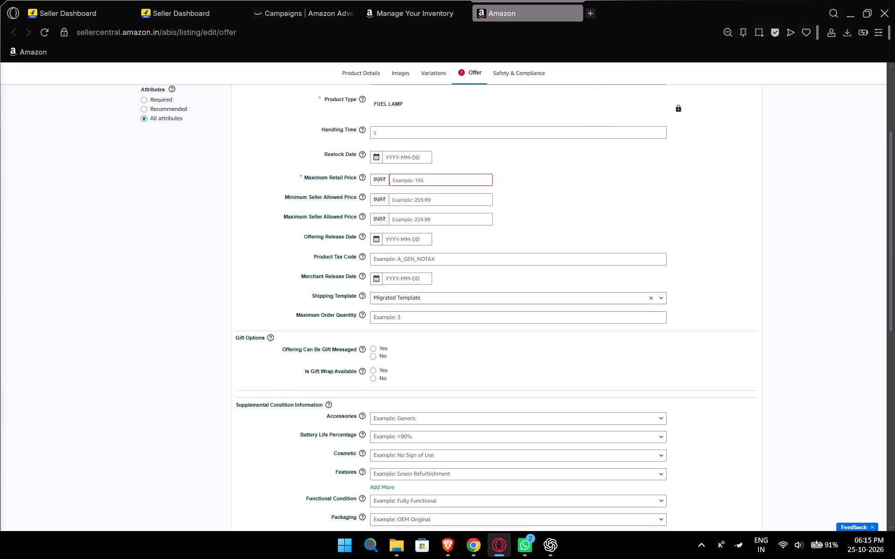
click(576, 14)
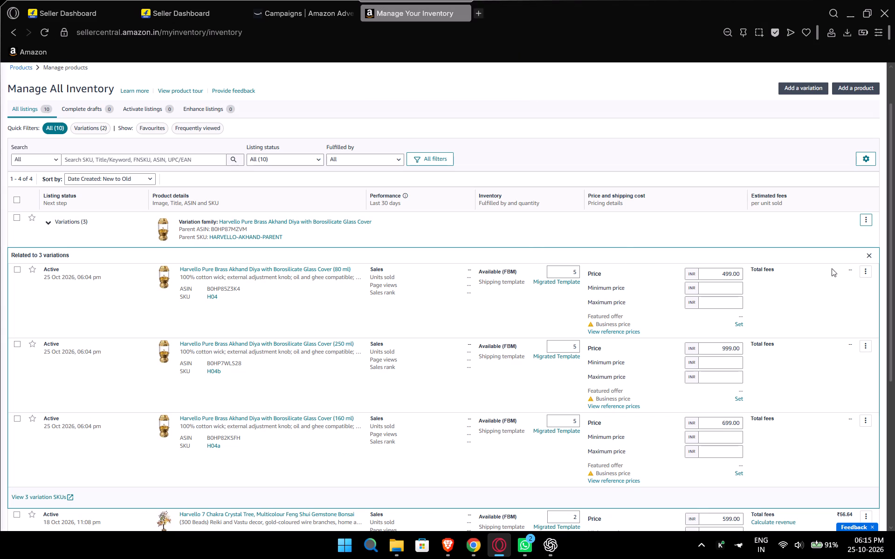
Edit the 80 ml diya listing's Maximum Retail Price to ₹699, per the Codex price table, submit it and return to the inventory.
click(865, 271)
click(814, 283)
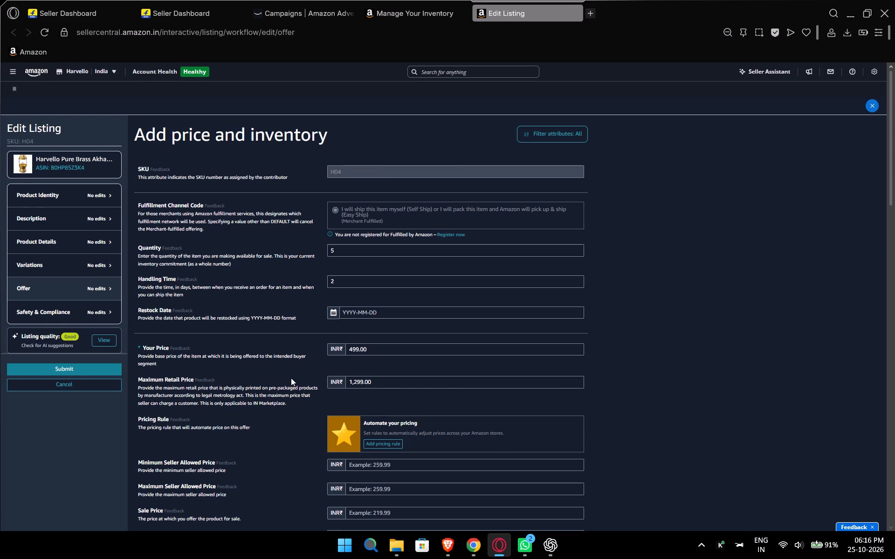
key(alt+Tab)
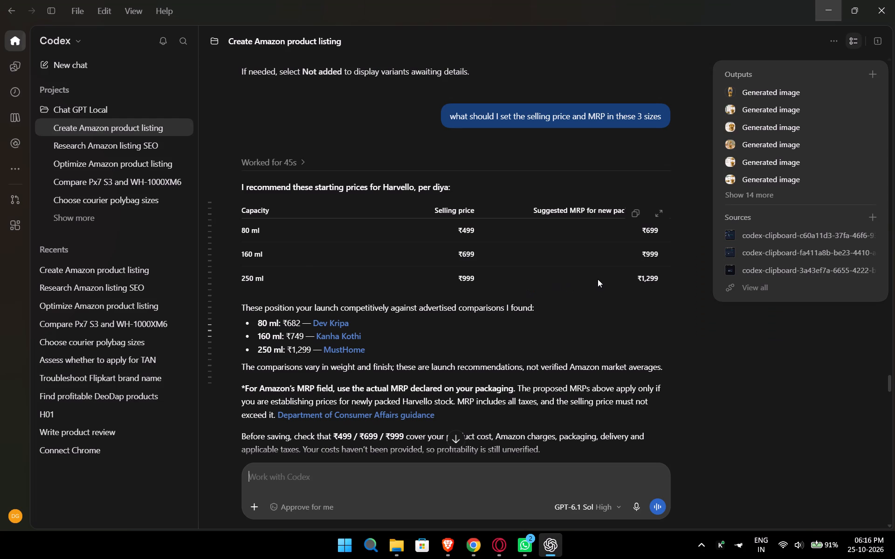
key(alt+Tab)
triple_click(364, 383)
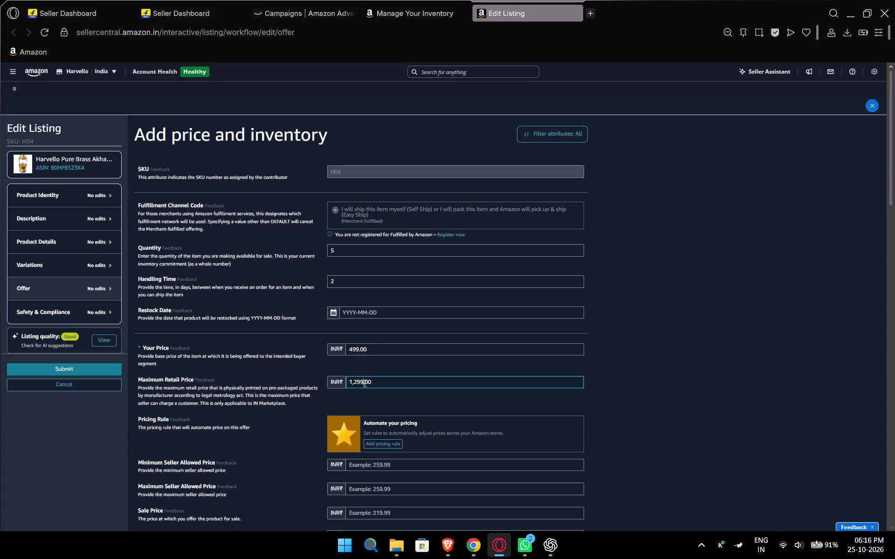
text(699)
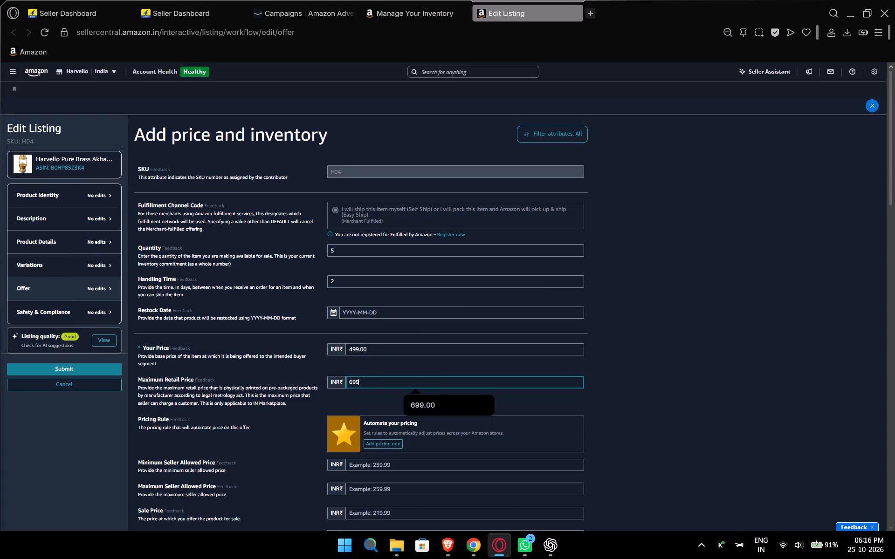
click(616, 323)
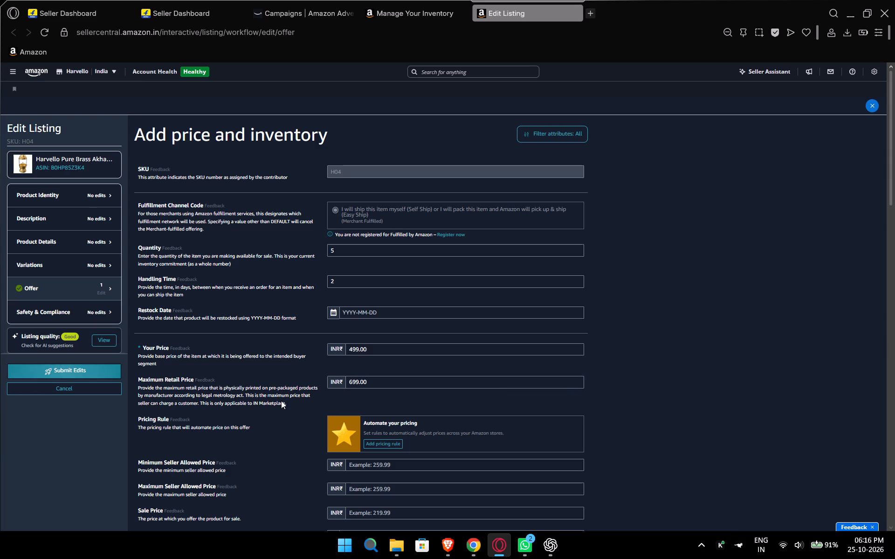
click(87, 370)
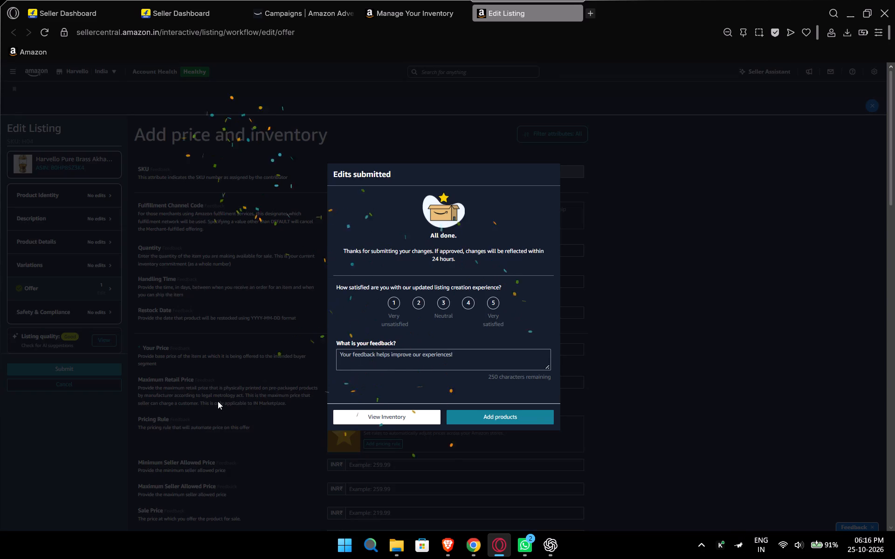
click(377, 416)
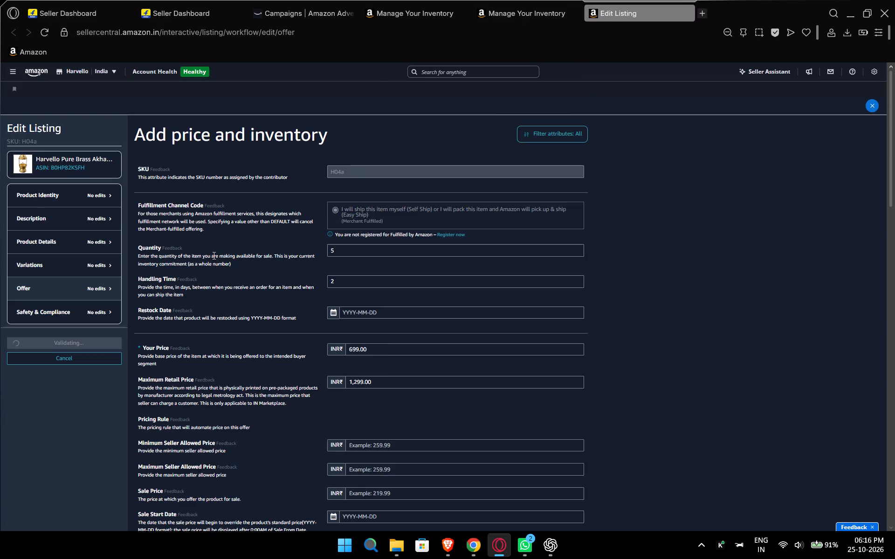
triple_click(366, 382)
text(999)
click(643, 320)
scroll(643, 320, down, 10)
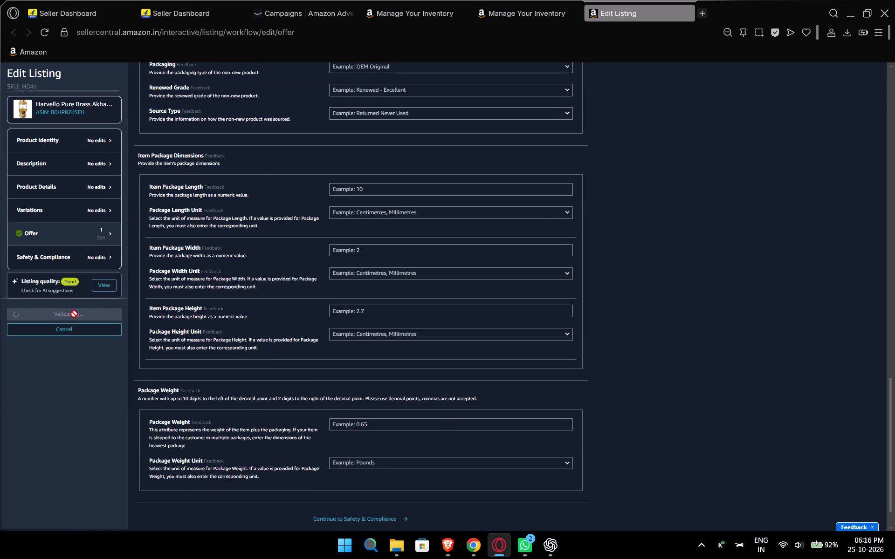
click(83, 315)
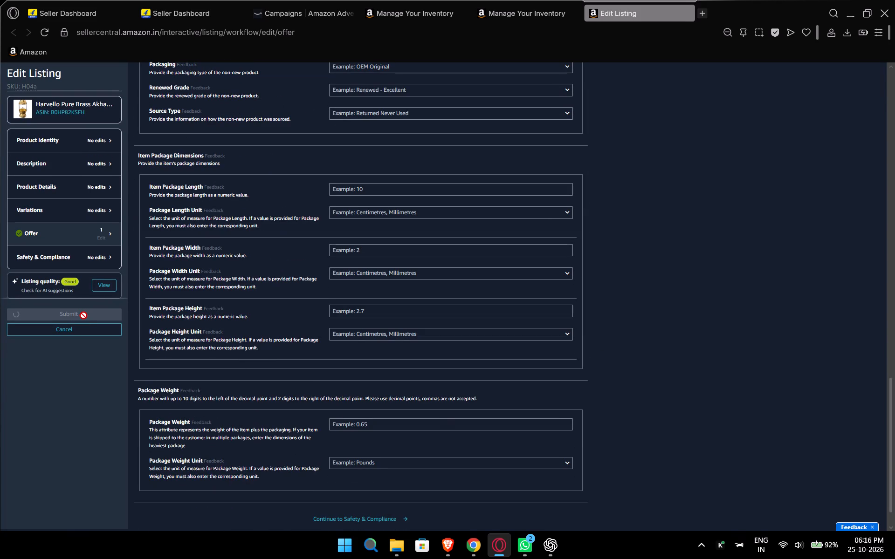
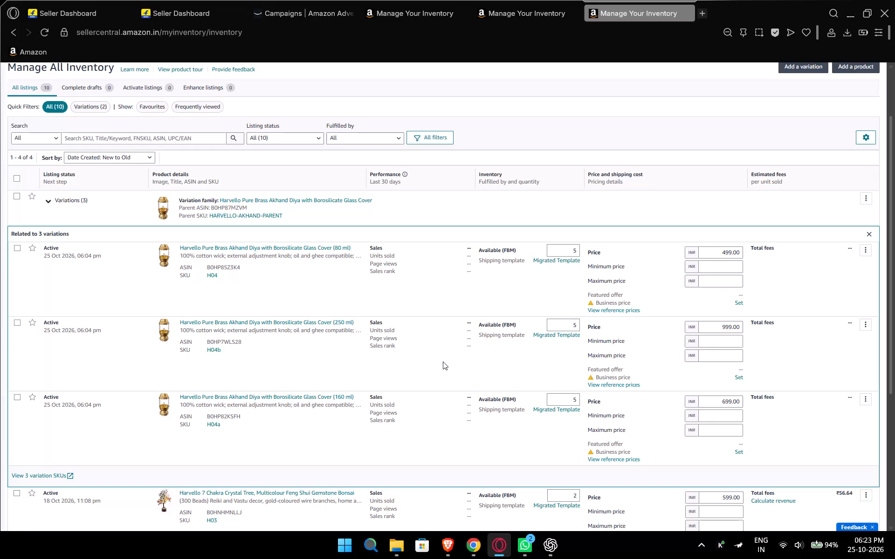
Open the 250 ml diya variant's live Amazon product page and examine its details and product images.
scroll(443, 361, down, 1)
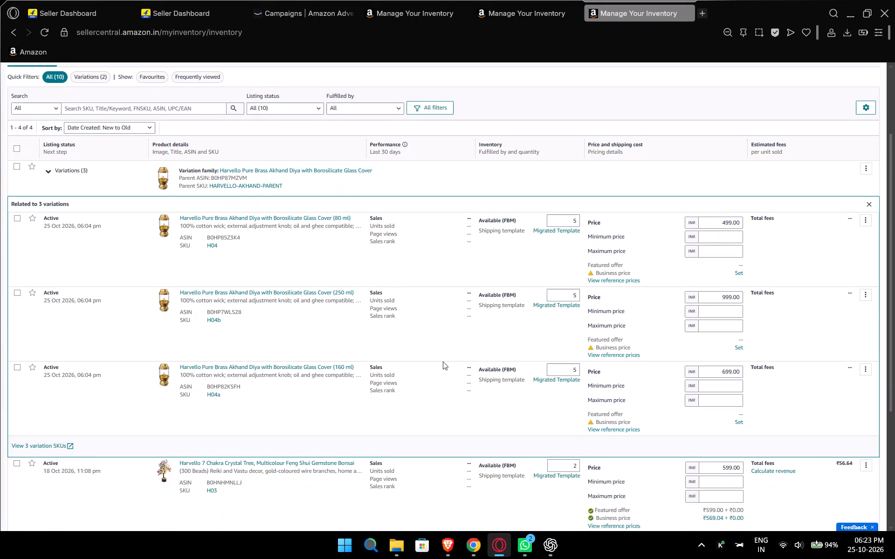
scroll(443, 361, down, 4)
scroll(443, 361, up, 1)
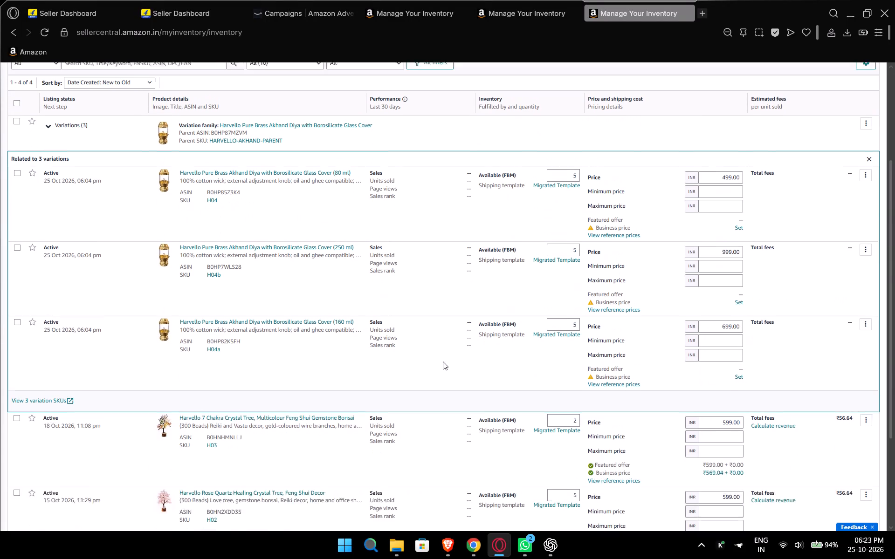
scroll(443, 361, up, 1)
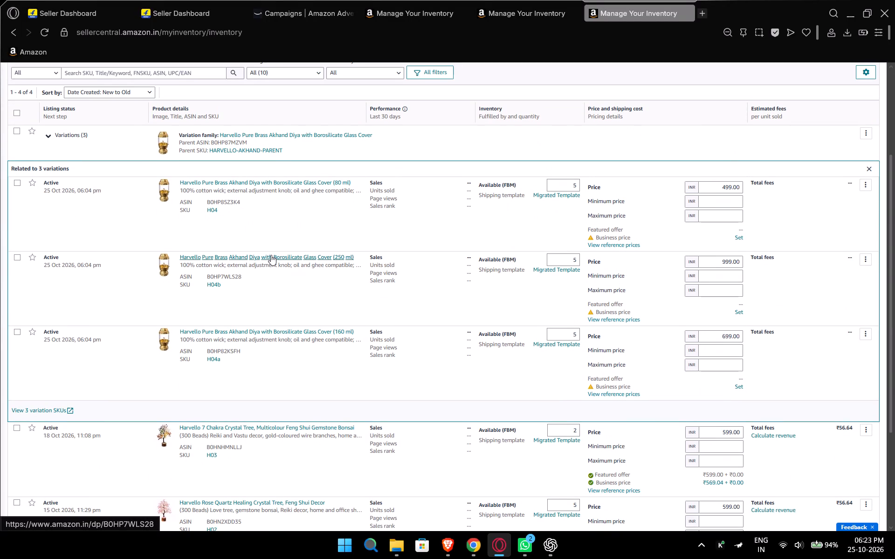
click(271, 255)
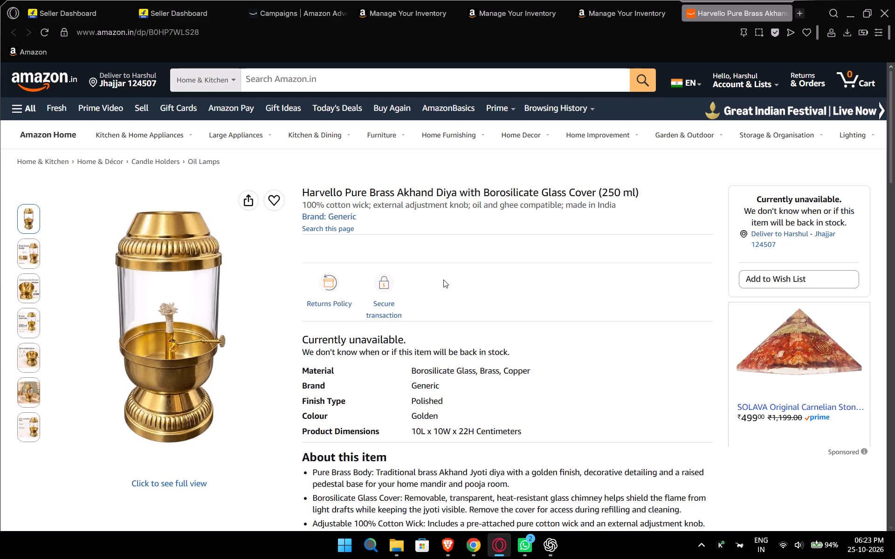
scroll(443, 279, down, 3)
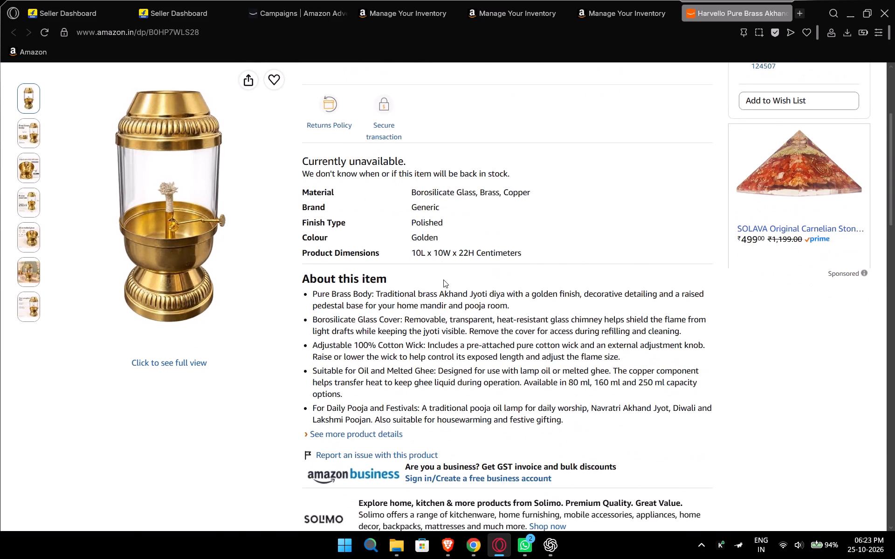
scroll(443, 279, down, 11)
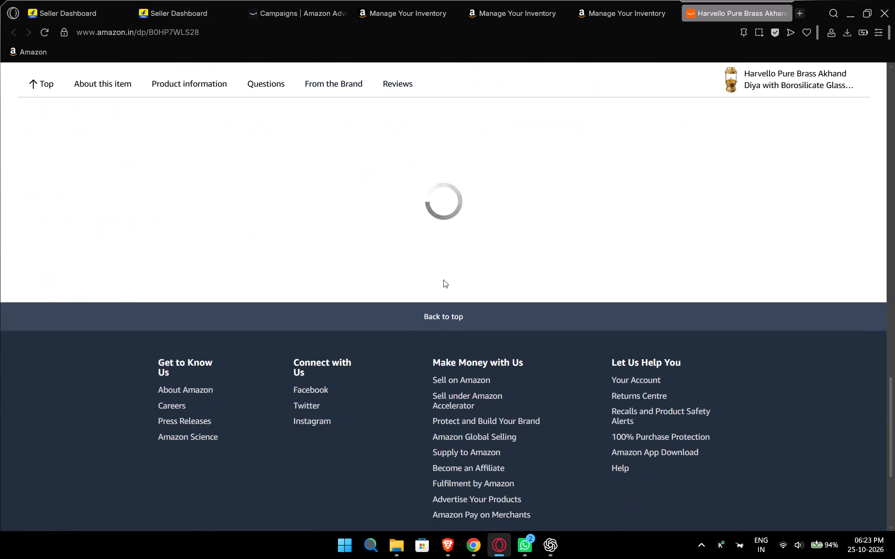
scroll(443, 279, up, 20)
scroll(443, 279, up, 1)
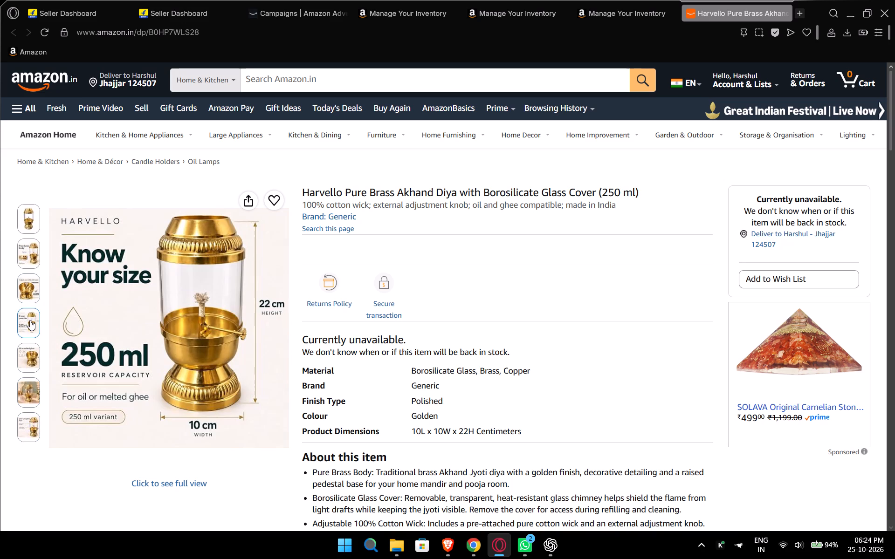
Open the 80 ml diya listing's description for editing and remove Image 4, the "Know your size" 250 ml graphic.
click(588, 0)
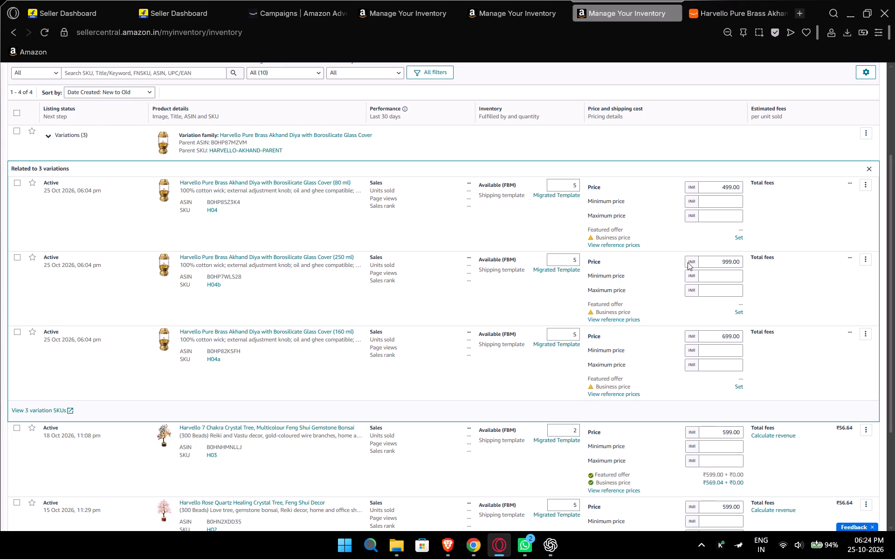
click(866, 184)
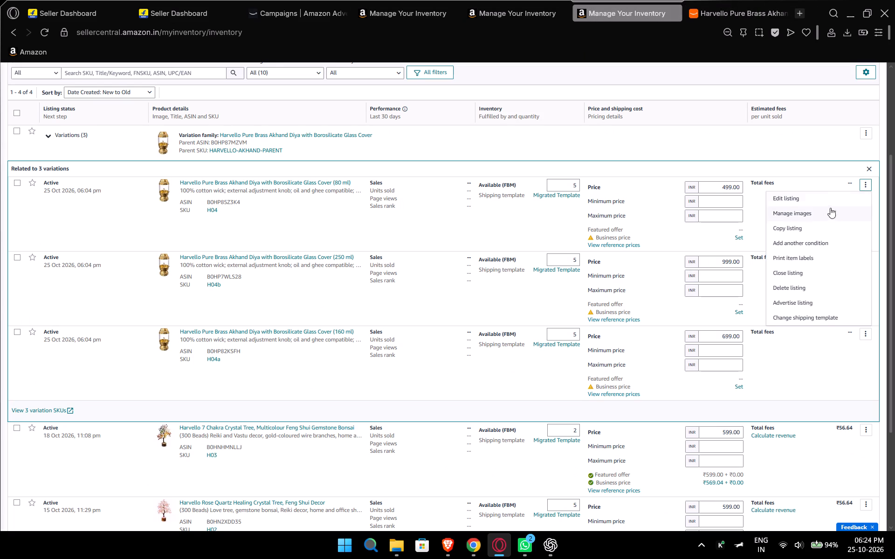
click(802, 198)
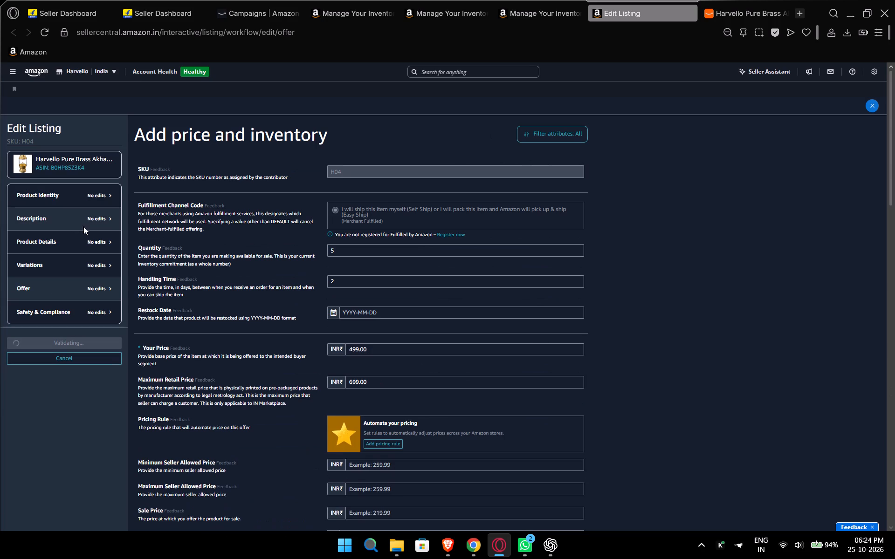
click(80, 218)
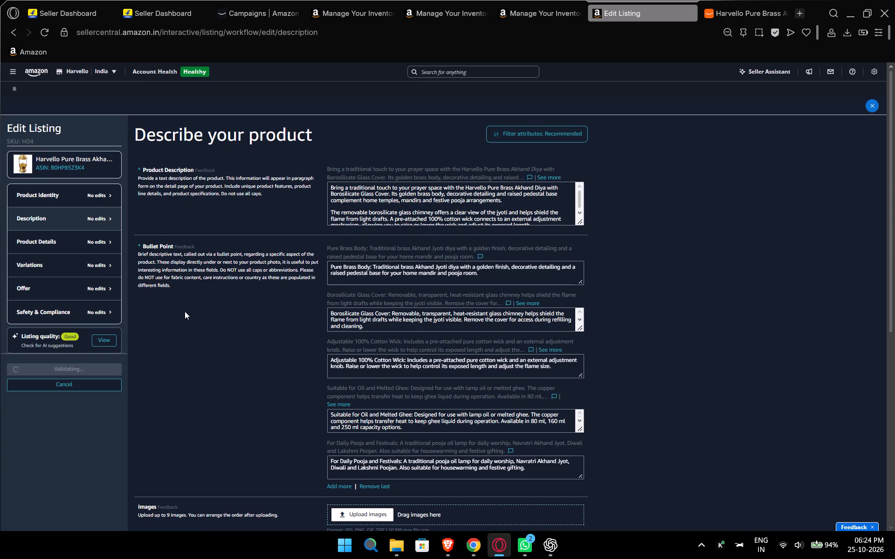
scroll(185, 311, down, 7)
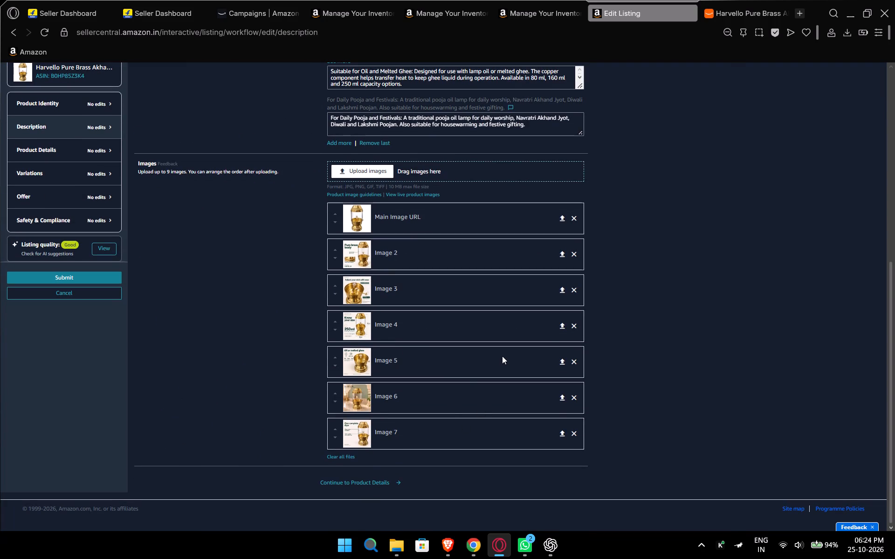
click(576, 326)
scroll(438, 337, down, 2)
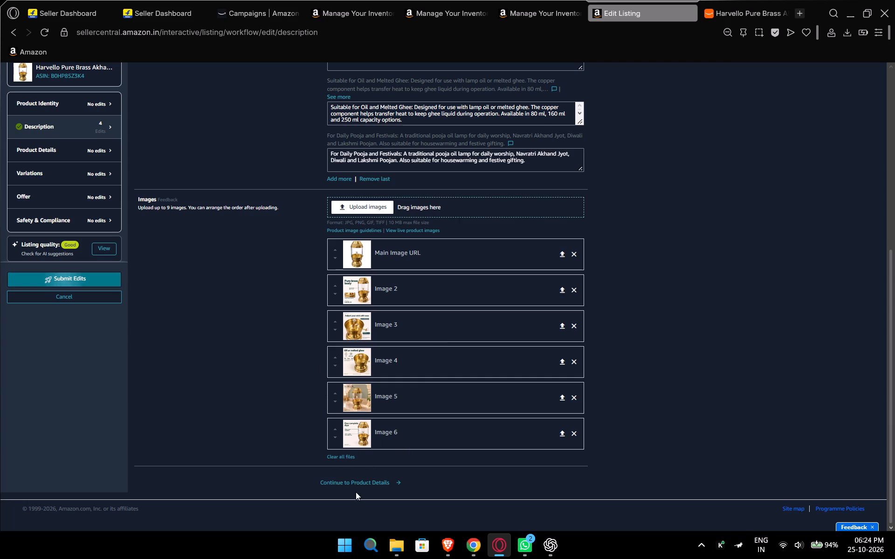
Add the Harvello logo image from the Downloads folder to the 80 ml listing's images, submit the edits and return to the inventory.
click(394, 542)
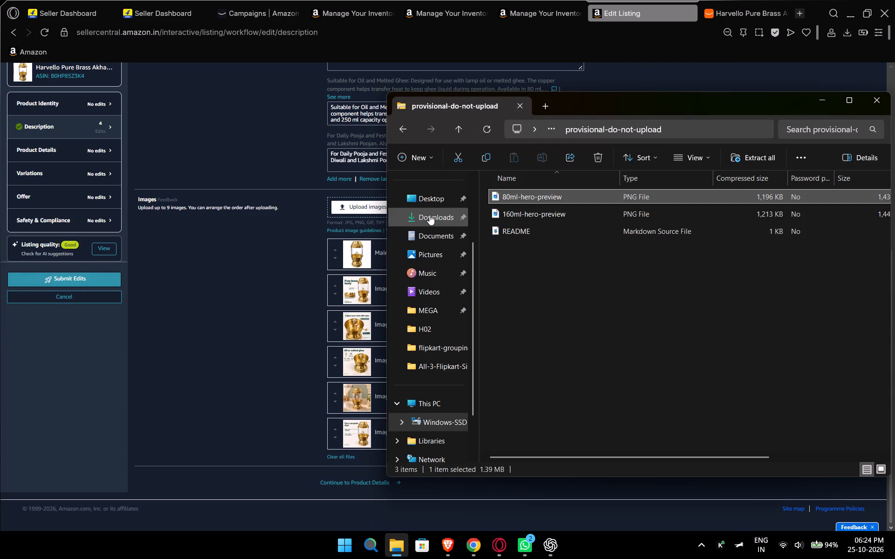
click(430, 213)
scroll(677, 292, down, 2)
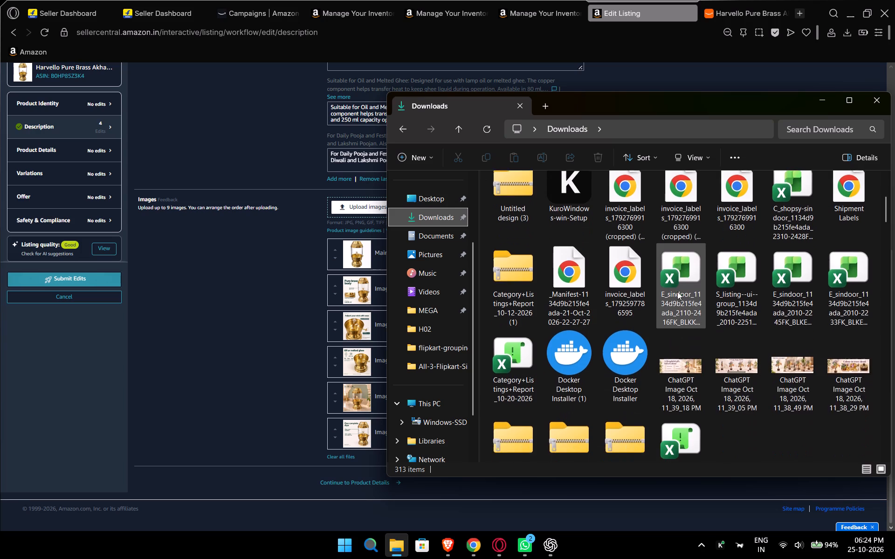
scroll(677, 292, down, 6)
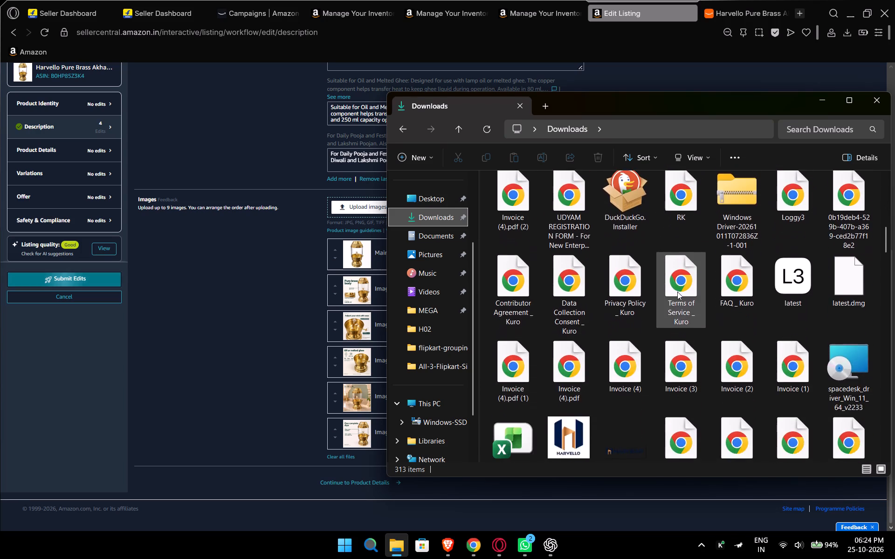
scroll(677, 292, down, 2)
click(563, 267)
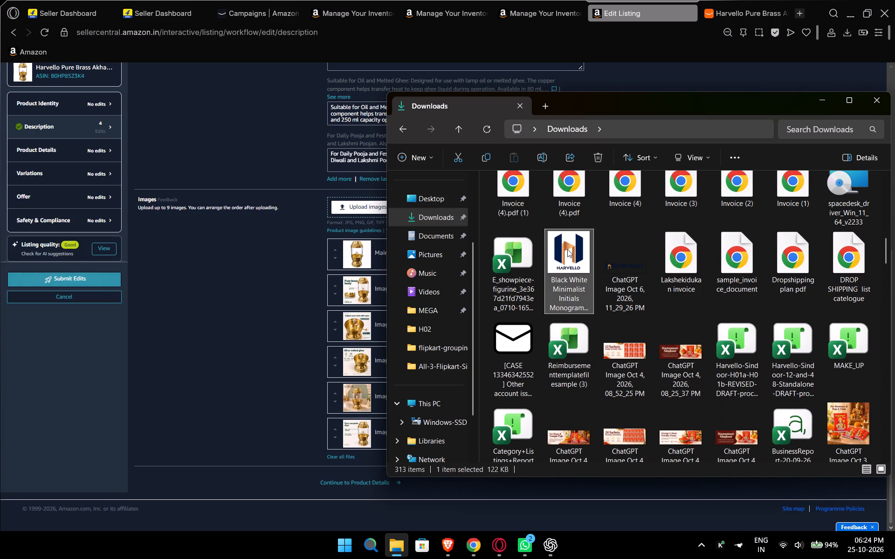
drag(568, 246, 360, 204)
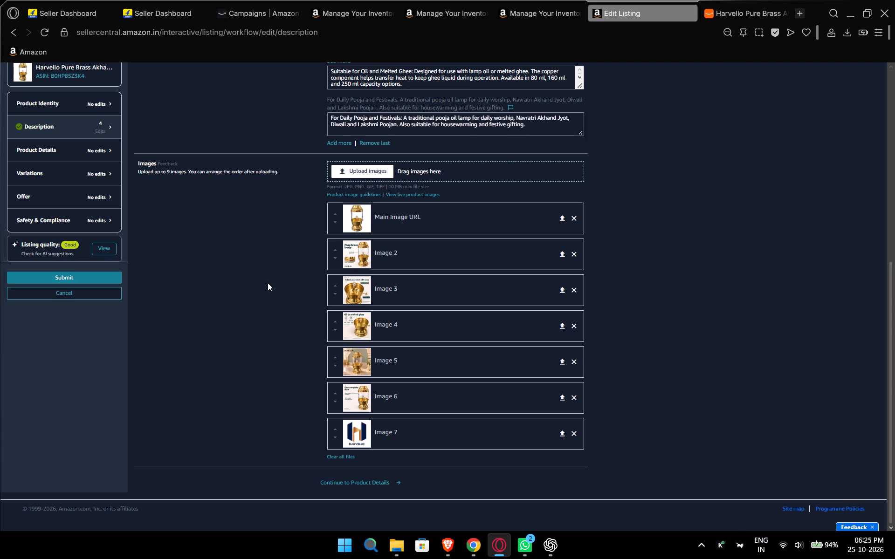
click(85, 278)
scroll(186, 287, up, 1)
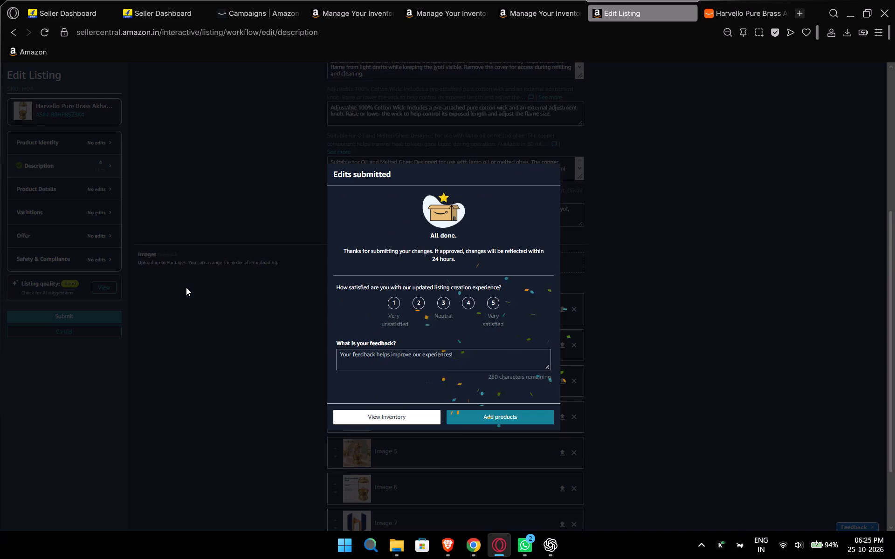
click(380, 419)
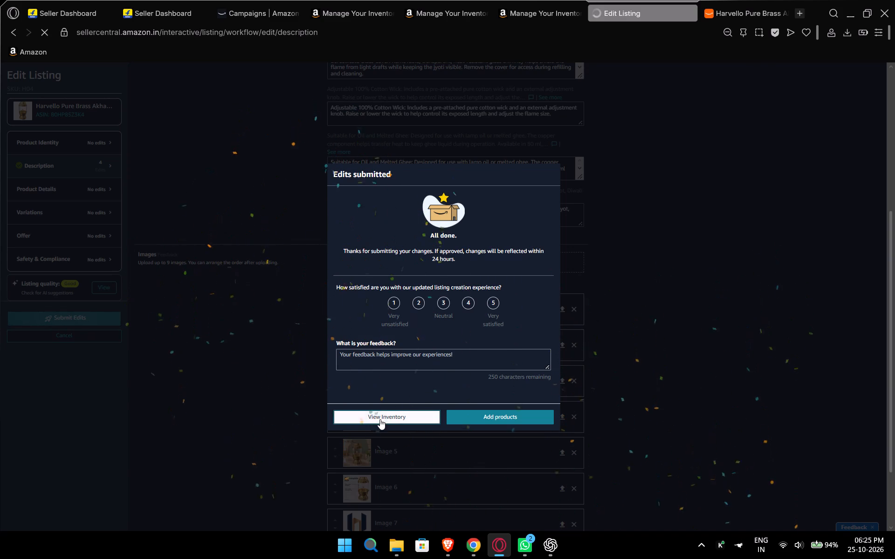
click(538, 0)
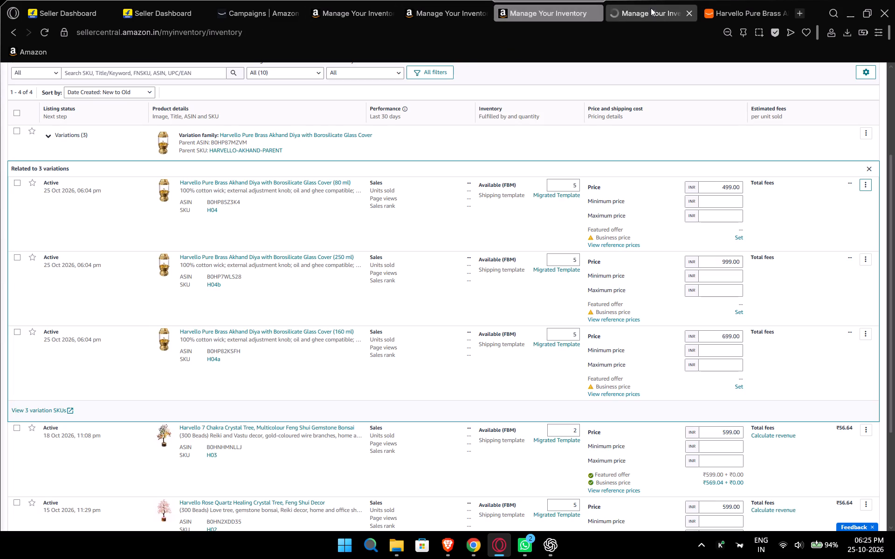
click(651, 8)
click(541, 0)
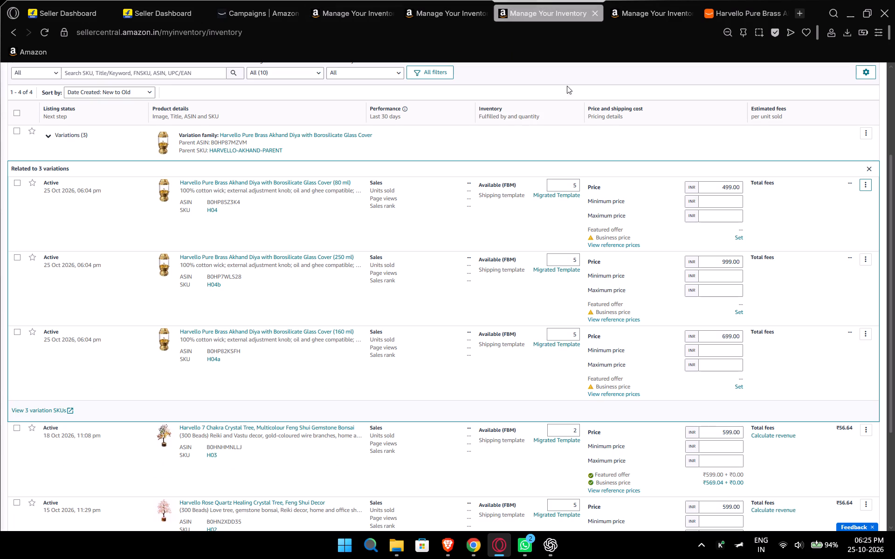
Open the 250 ml diya listing's description for editing and remove Image 4, the "Know your size" 250 ml graphic.
click(865, 261)
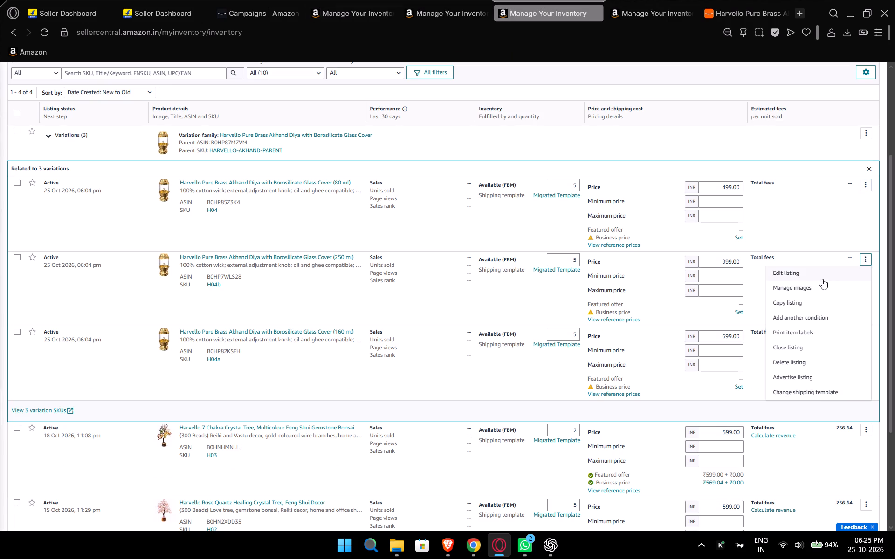
click(822, 279)
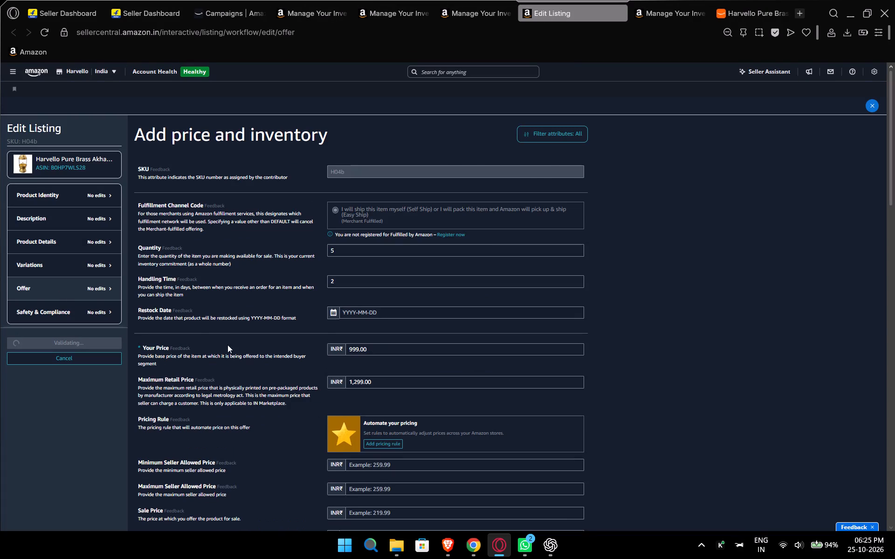
scroll(235, 352, down, 5)
scroll(235, 352, up, 1)
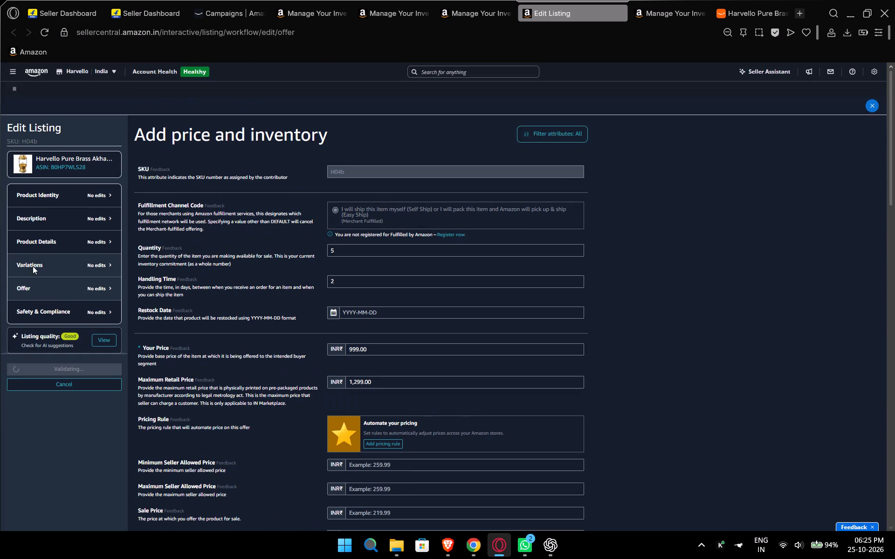
click(71, 220)
scroll(207, 329, down, 3)
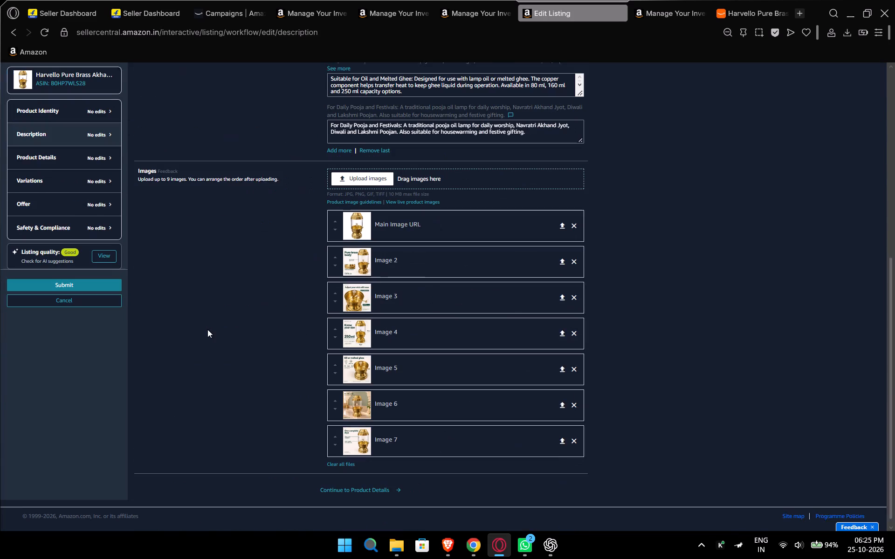
scroll(207, 329, down, 4)
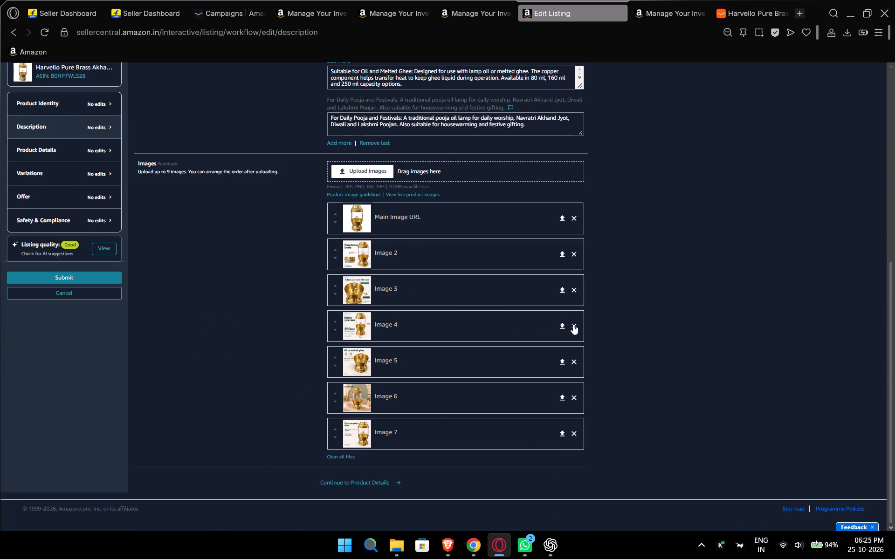
click(573, 324)
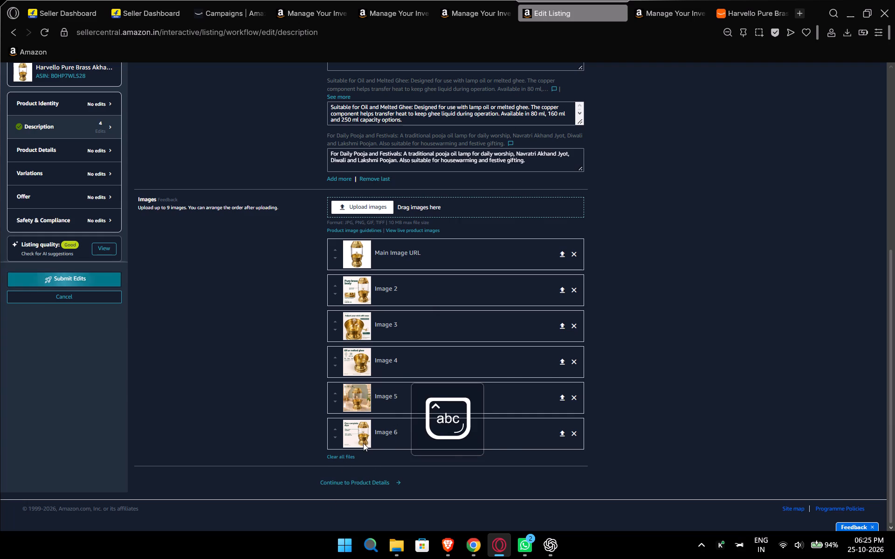
Add the Harvello logo image from the Downloads folder to the 250 ml listing's images, submit the edits and return to the inventory.
key(alt+Tab)
drag(573, 256, 355, 241)
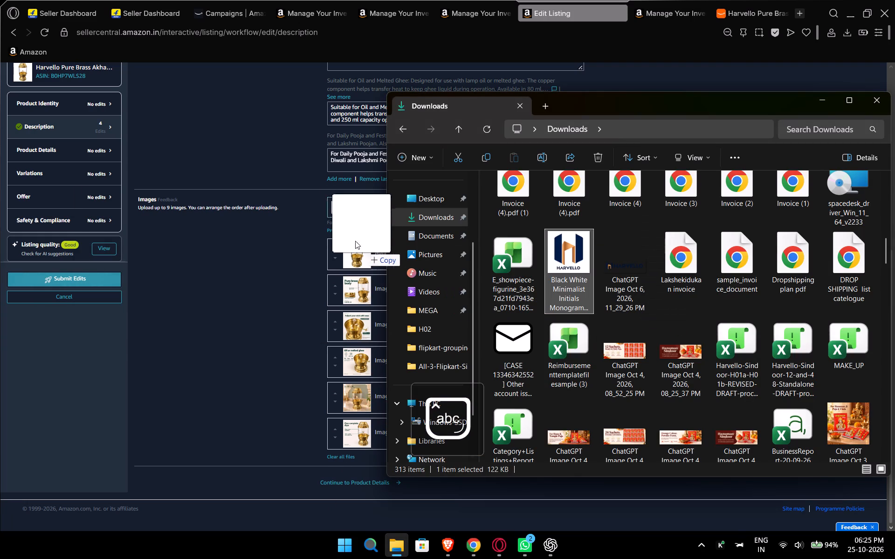
drag(355, 241, 348, 203)
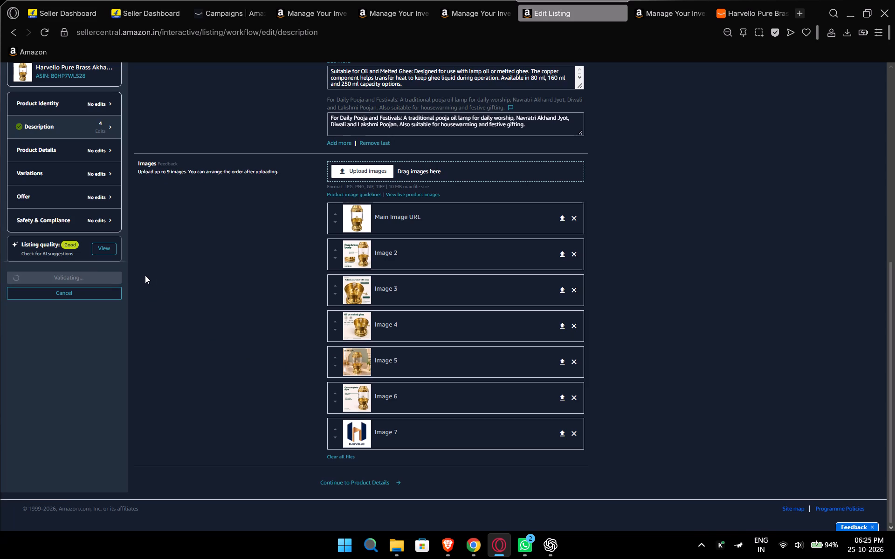
click(87, 278)
click(406, 417)
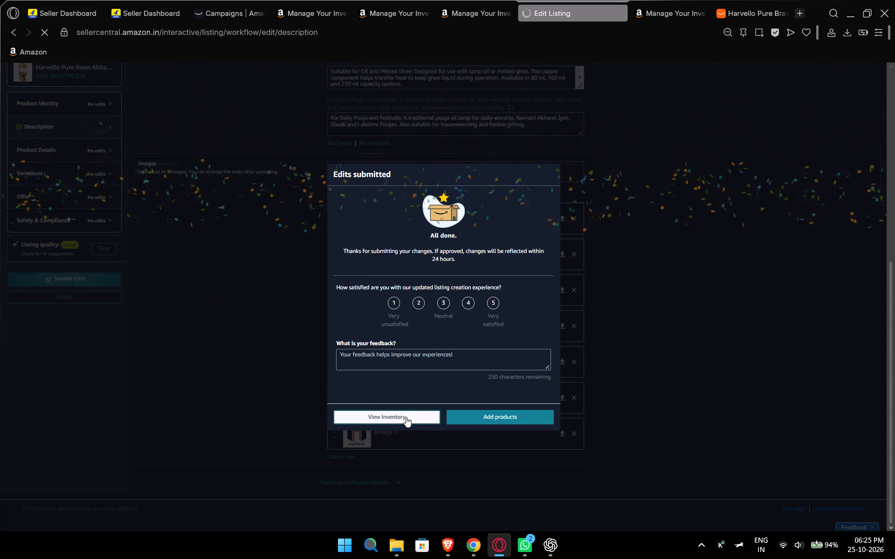
click(480, 0)
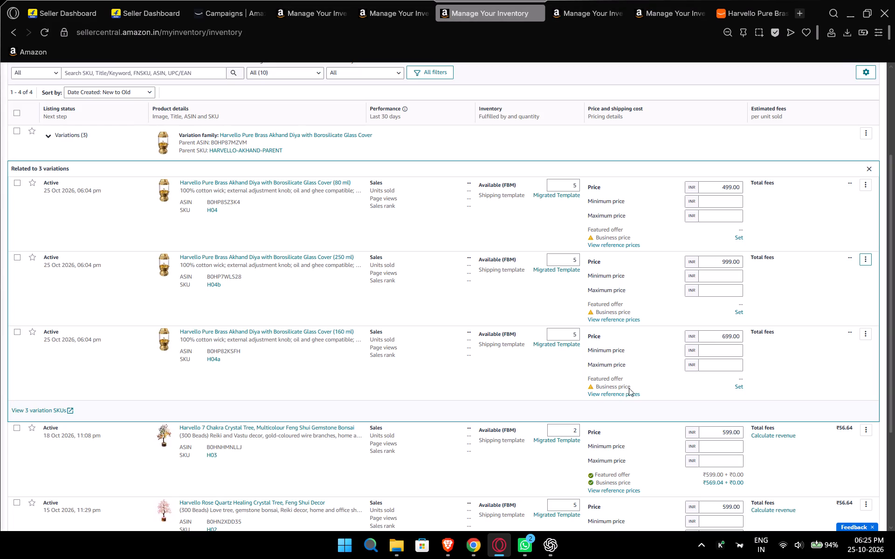
Open the 160 ml diya listing's description for editing and remove Image 4, the "Know your size" 250 ml graphic.
click(868, 335)
click(819, 347)
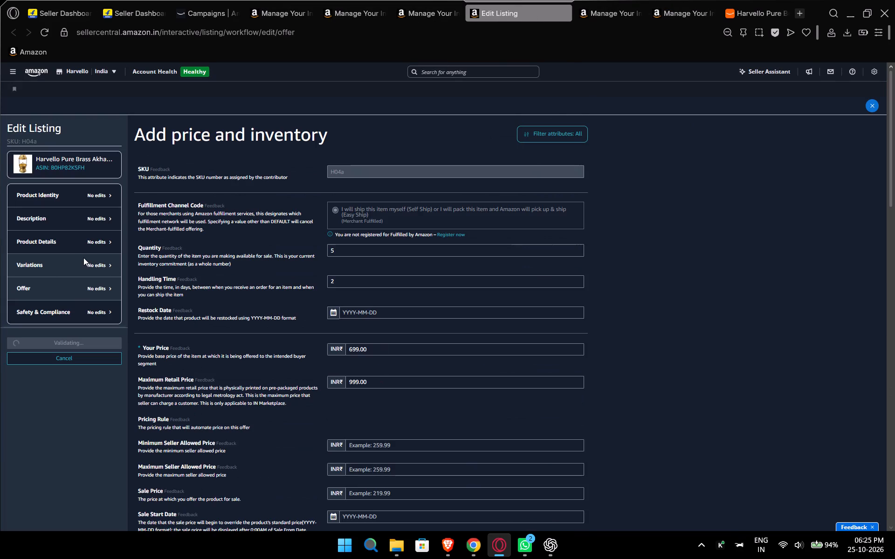
click(84, 212)
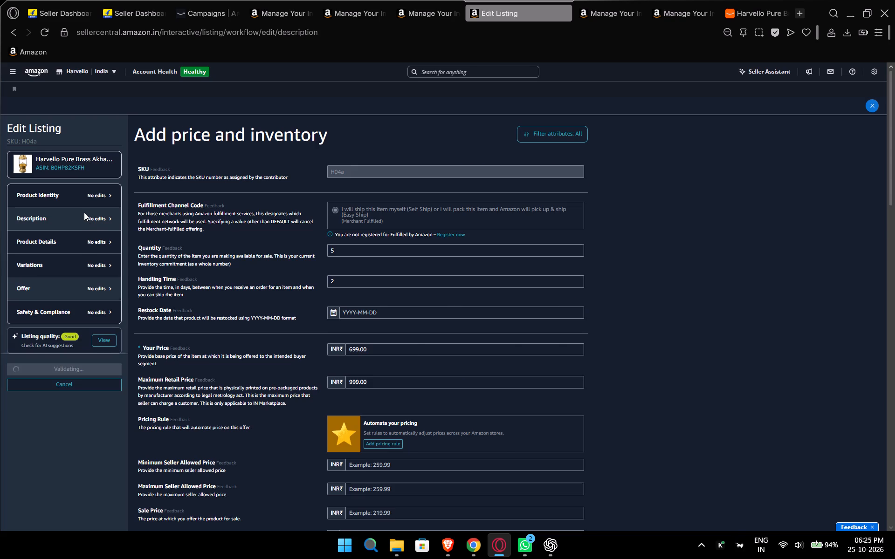
scroll(310, 379, down, 4)
scroll(270, 370, down, 1)
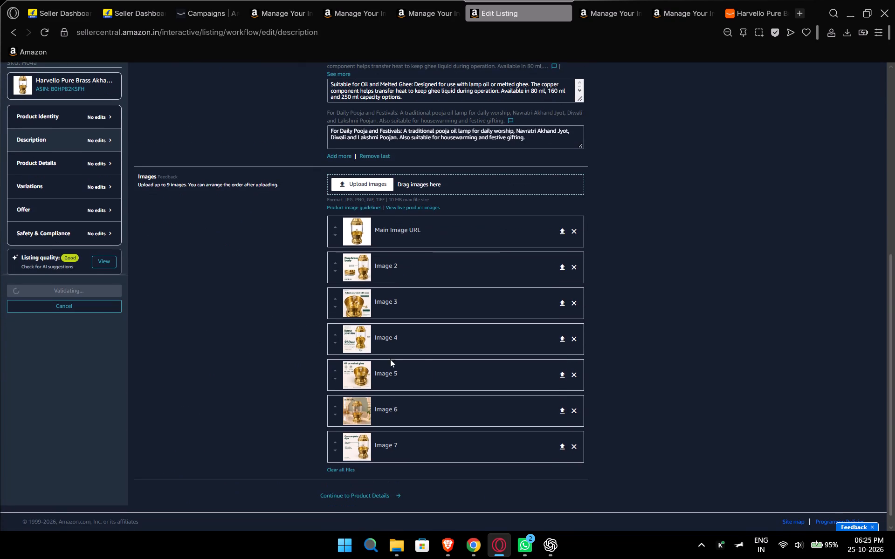
click(575, 336)
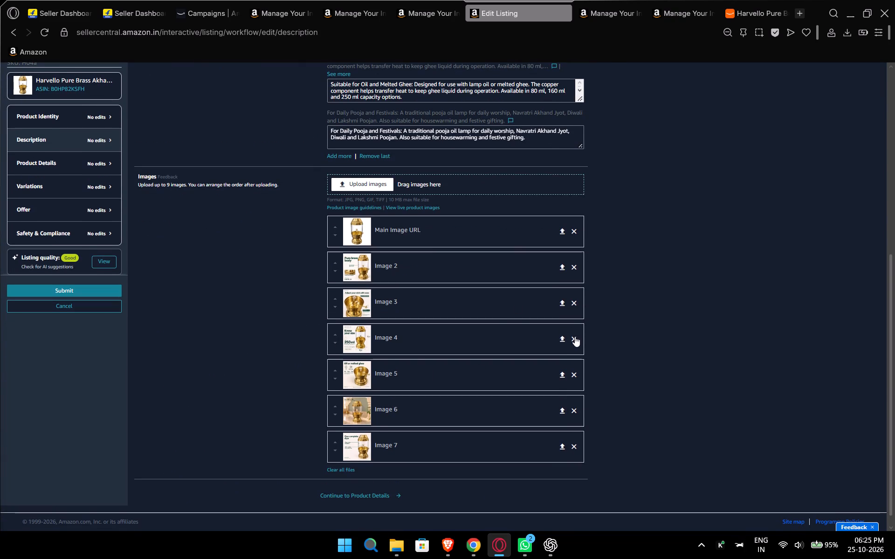
Add the Harvello logo image from the Downloads folder to the 160 ml listing's images and submit the edits.
key(alt+Tab)
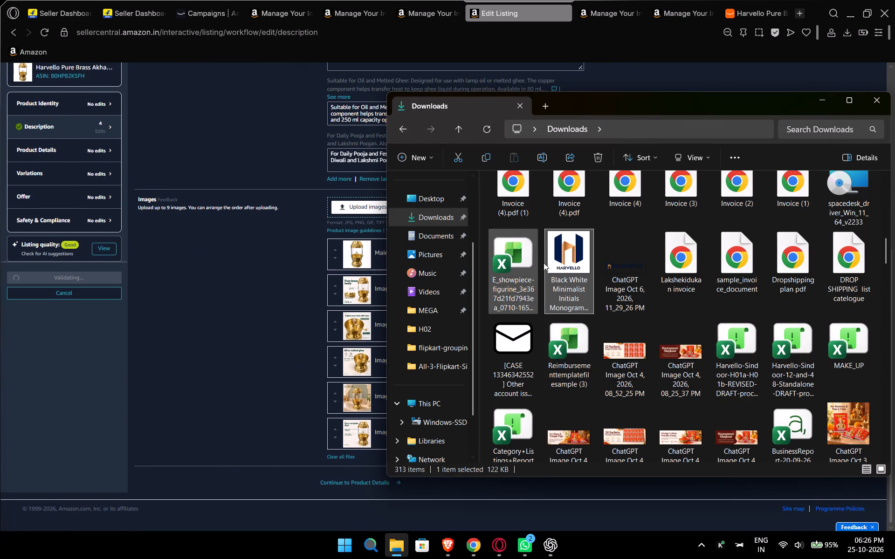
click(555, 263)
drag(568, 260, 382, 265)
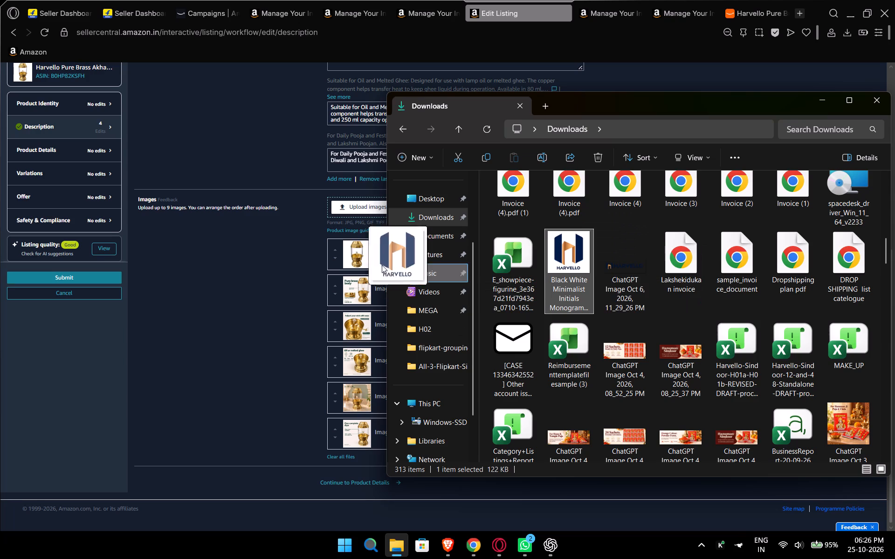
drag(382, 265, 353, 208)
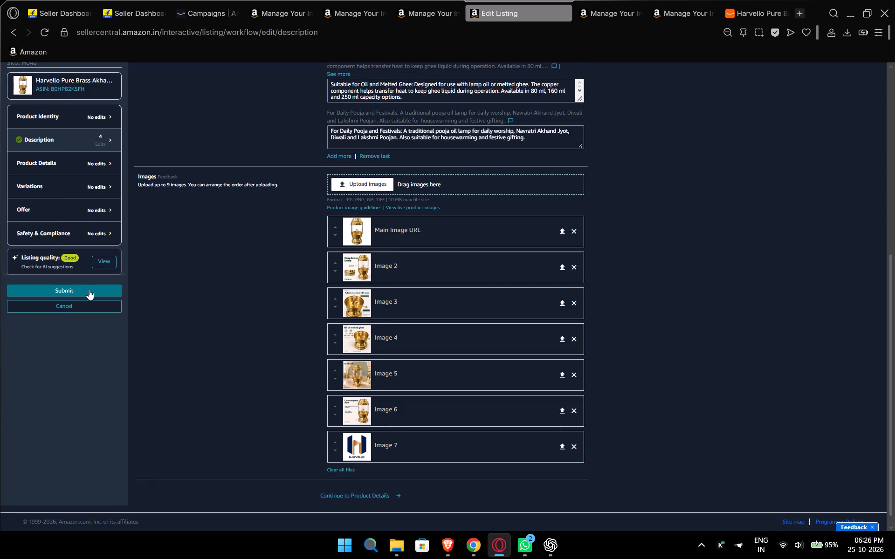
click(74, 292)
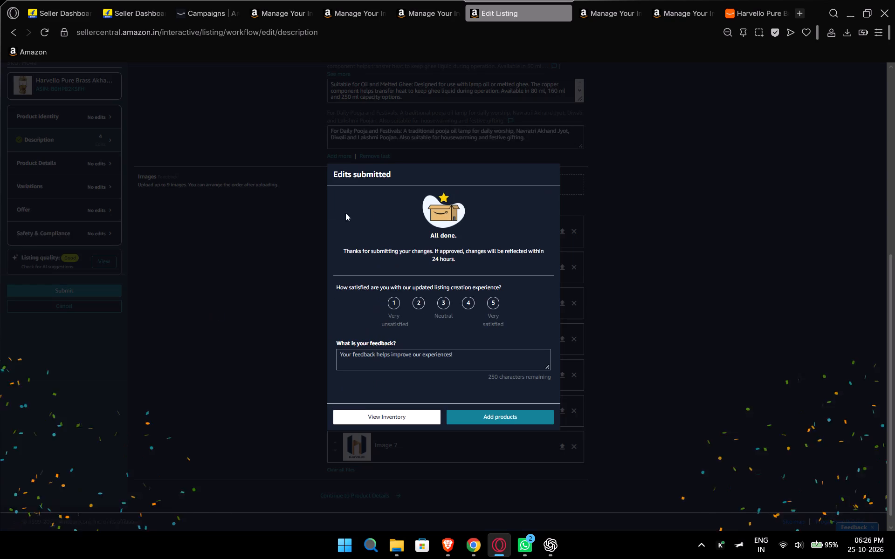
Return from the submitted 160 ml edits to the inventory and close the duplicate inventory pages, keeping only one.
click(599, 0)
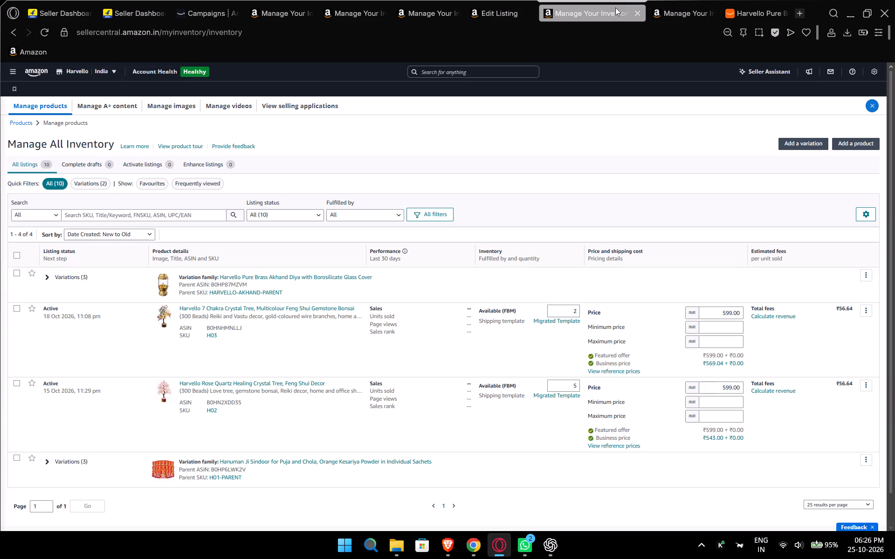
click(637, 15)
click(637, 15)
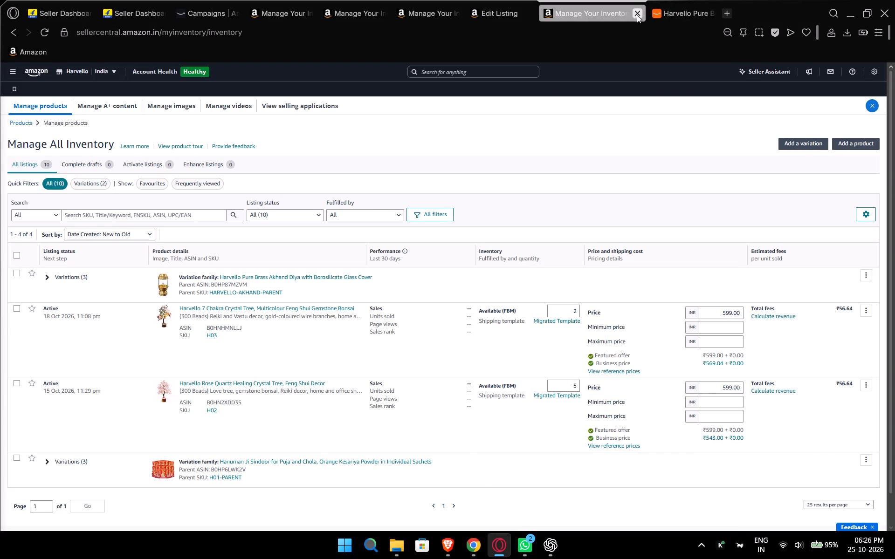
click(492, 0)
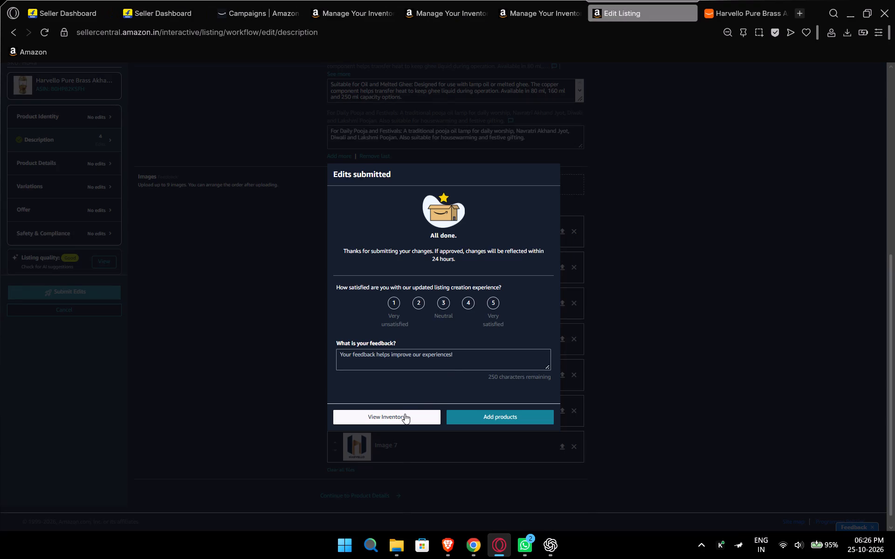
click(405, 414)
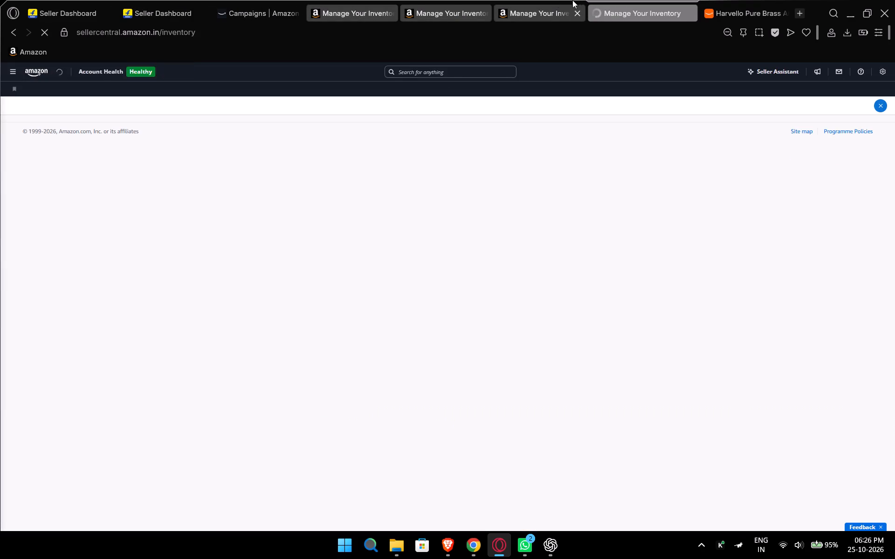
click(549, 0)
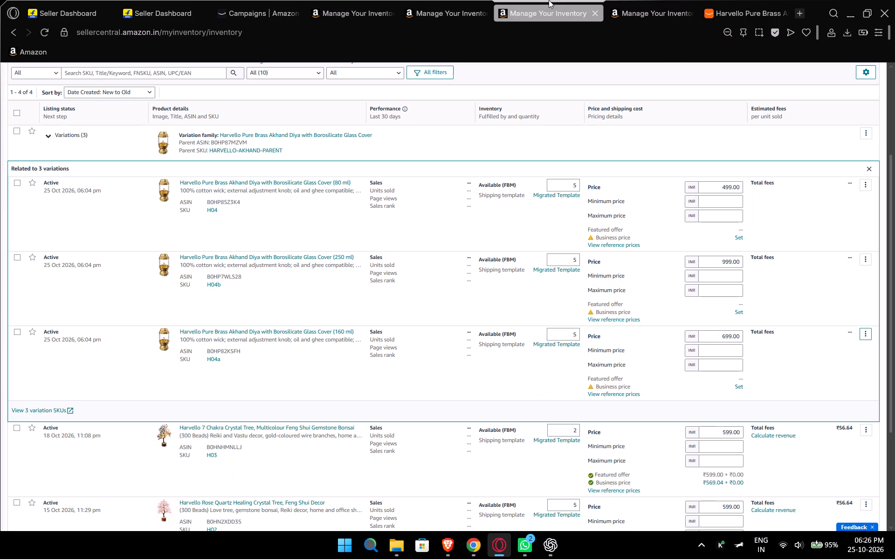
click(593, 15)
click(467, 0)
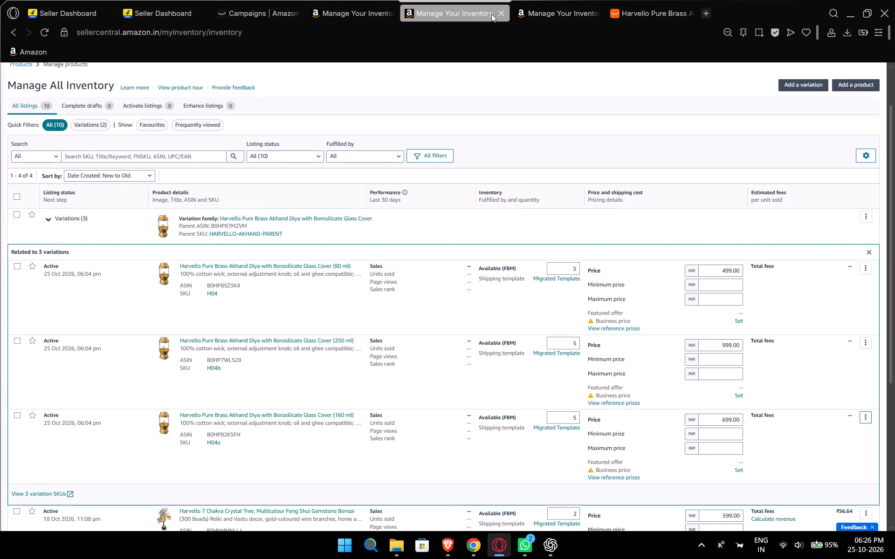
click(498, 14)
click(368, 0)
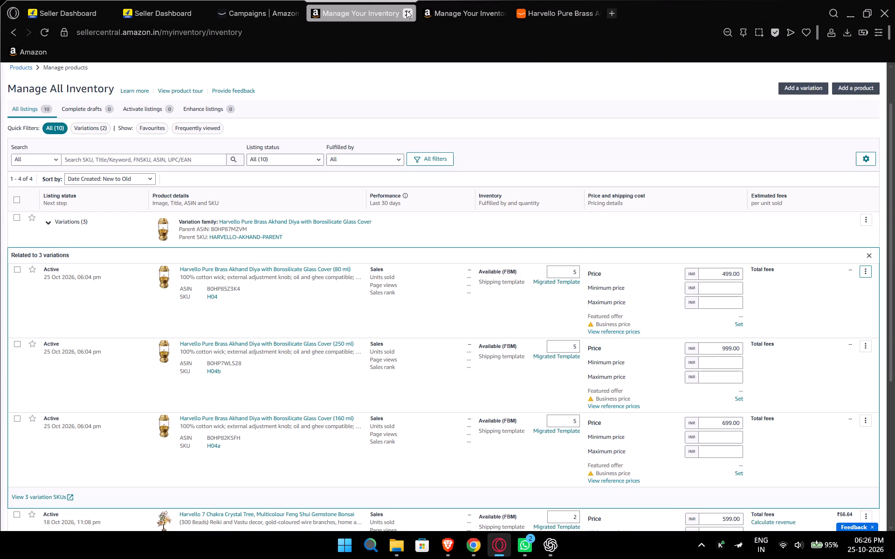
click(406, 10)
Reload the 250 ml diya's live Amazon product page to check its images, and close the page.
click(514, 0)
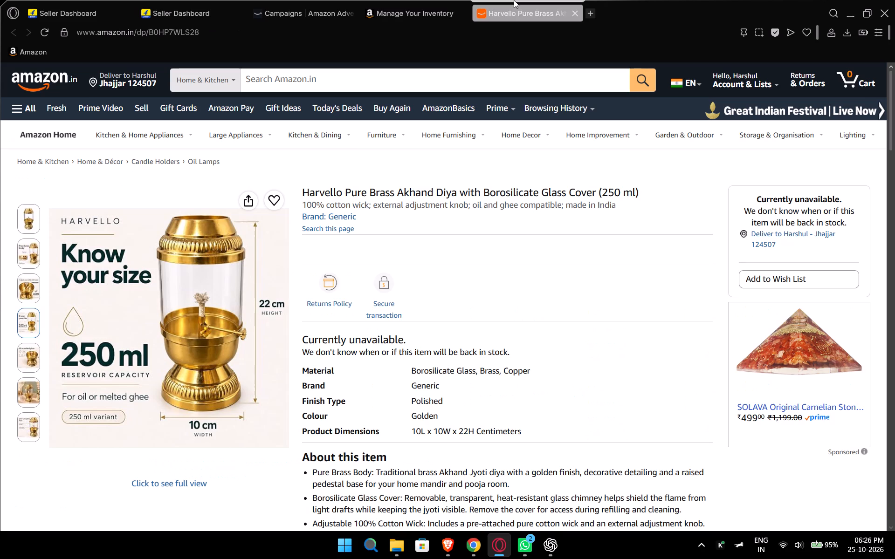
click(46, 30)
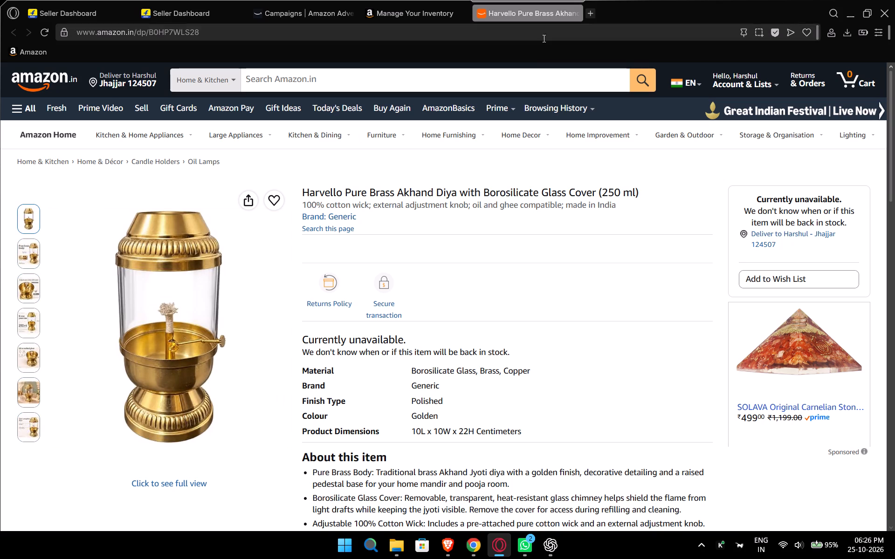
click(578, 11)
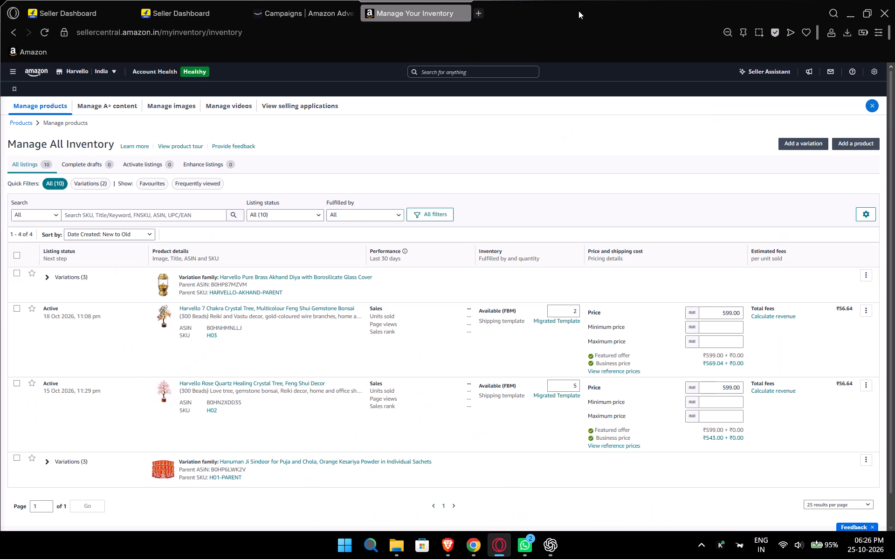
Reload the inventory, examine the offer details of the Akhand Diya parent listing HARVELLO-AKHAND-PARENT, and close it without editing.
click(47, 31)
scroll(340, 358, down, 2)
scroll(340, 358, up, 2)
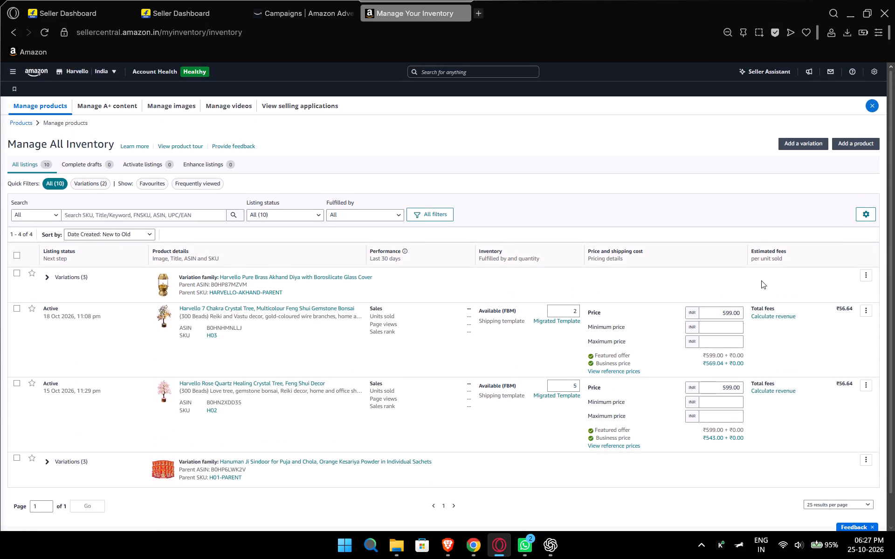
click(862, 273)
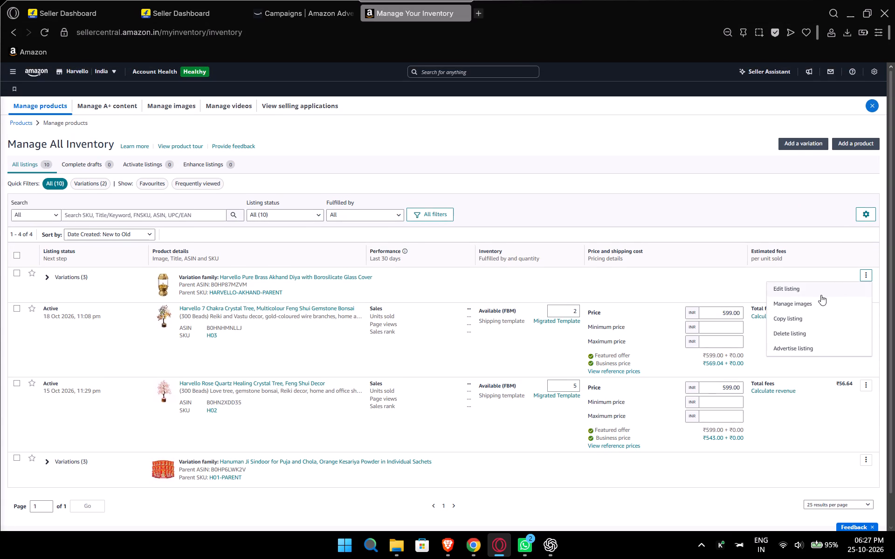
click(810, 292)
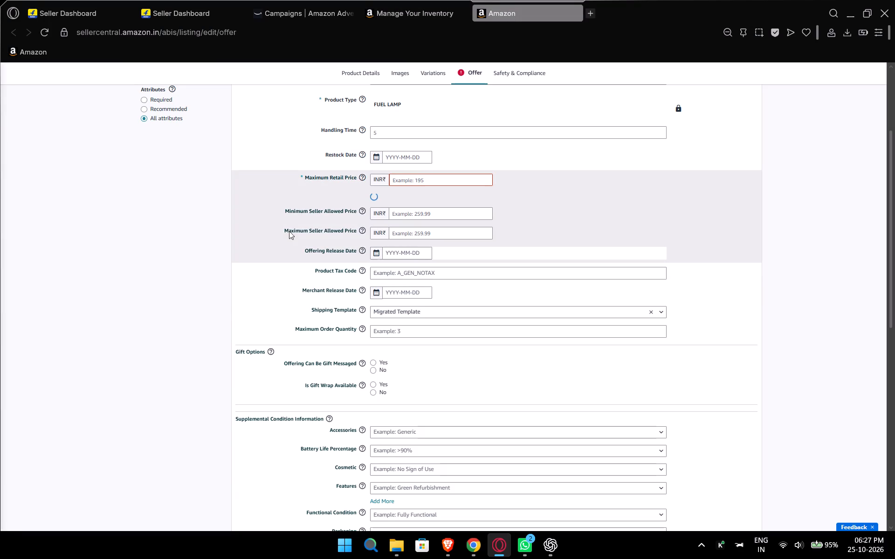
scroll(323, 269, up, 1)
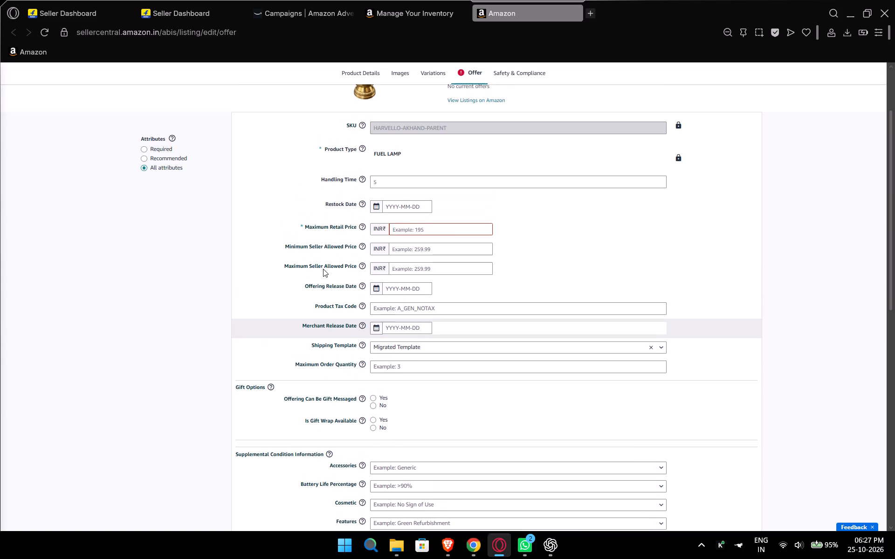
scroll(323, 269, up, 1)
scroll(323, 269, right, 7)
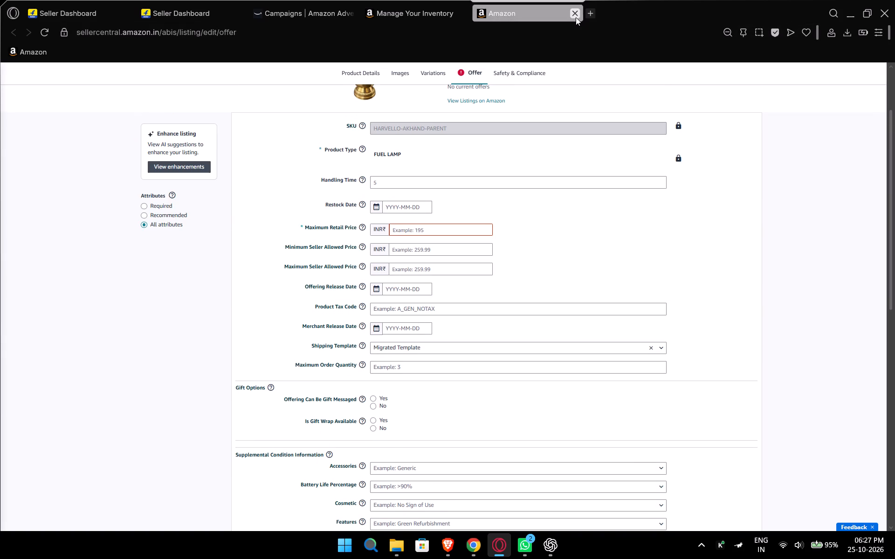
click(576, 17)
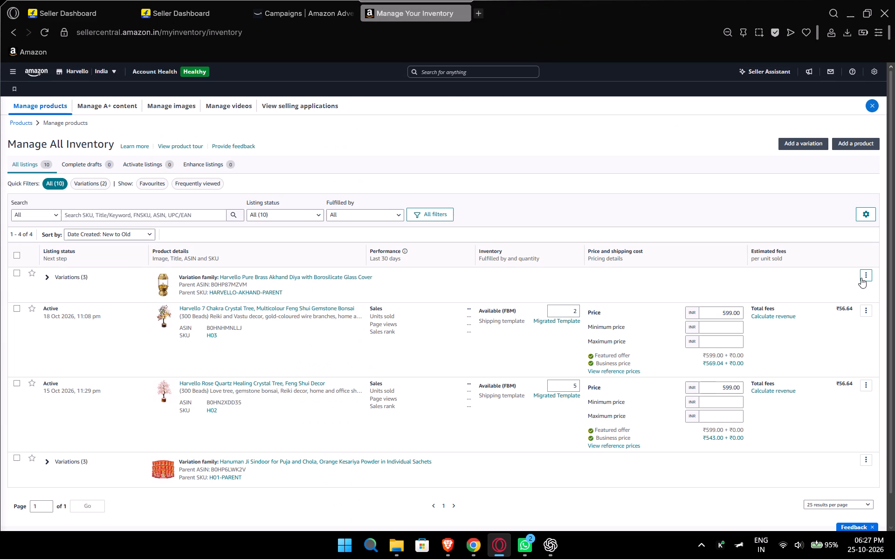
Check the offer prices and Maximum Retail Prices in the 80 ml, 250 ml and 160 ml diya listings, keeping only the 160 ml listing open.
click(49, 276)
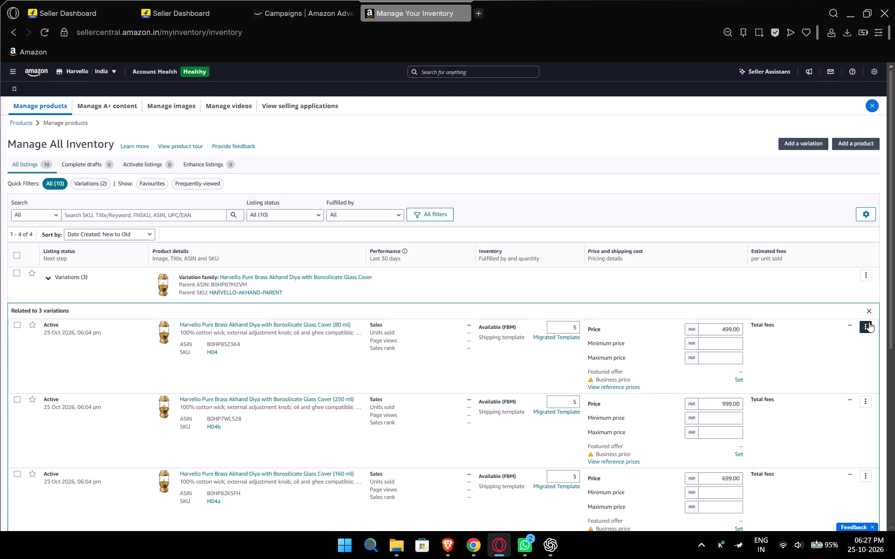
click(869, 322)
click(825, 341)
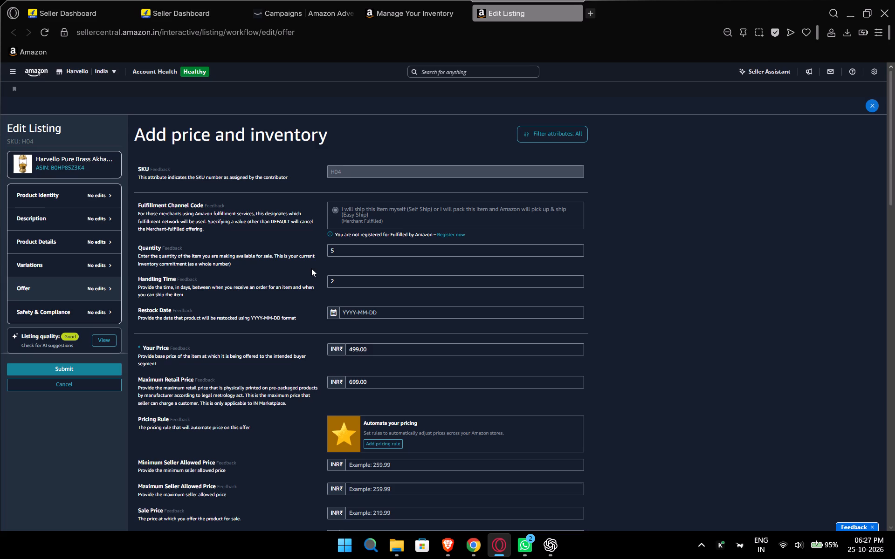
click(415, 0)
scroll(442, 384, down, 1)
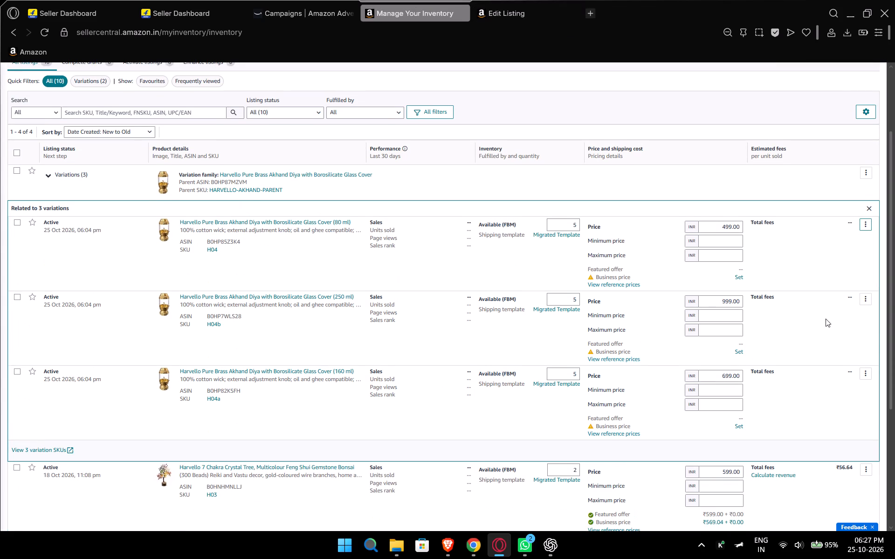
click(867, 302)
click(826, 318)
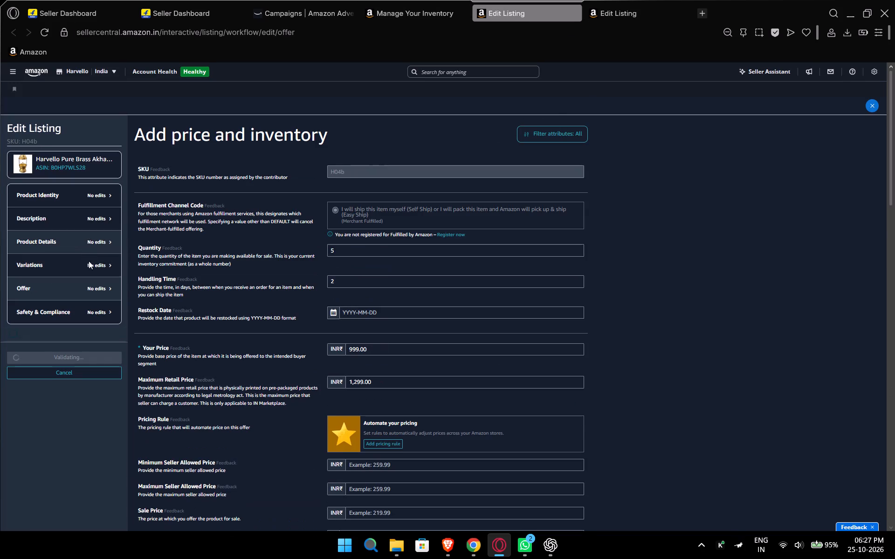
click(419, 0)
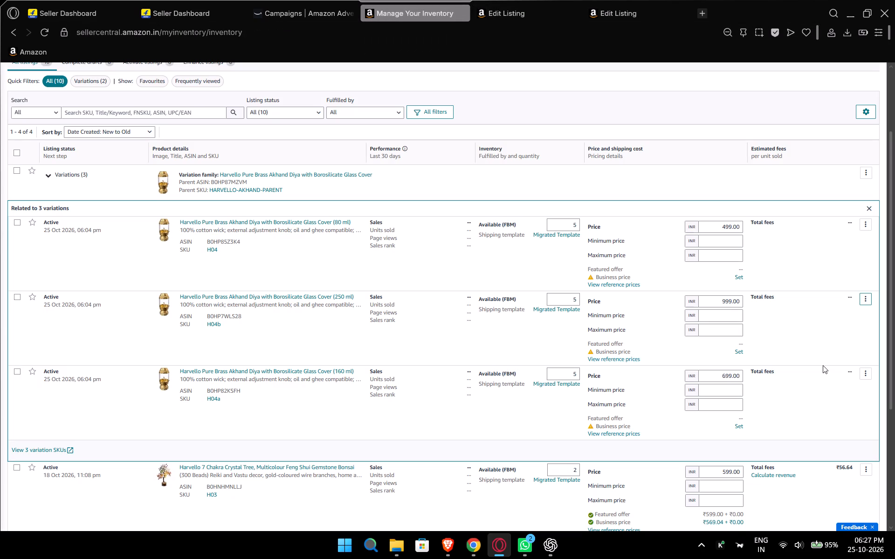
click(866, 372)
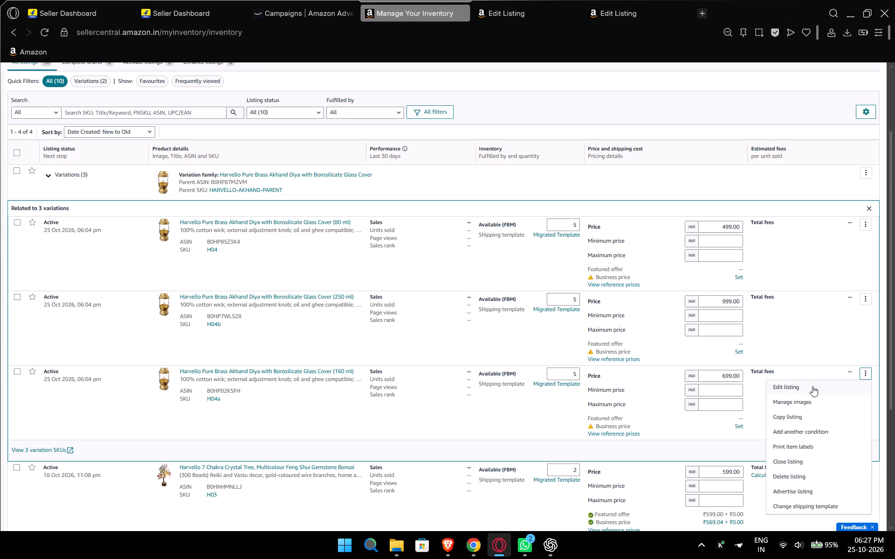
click(812, 386)
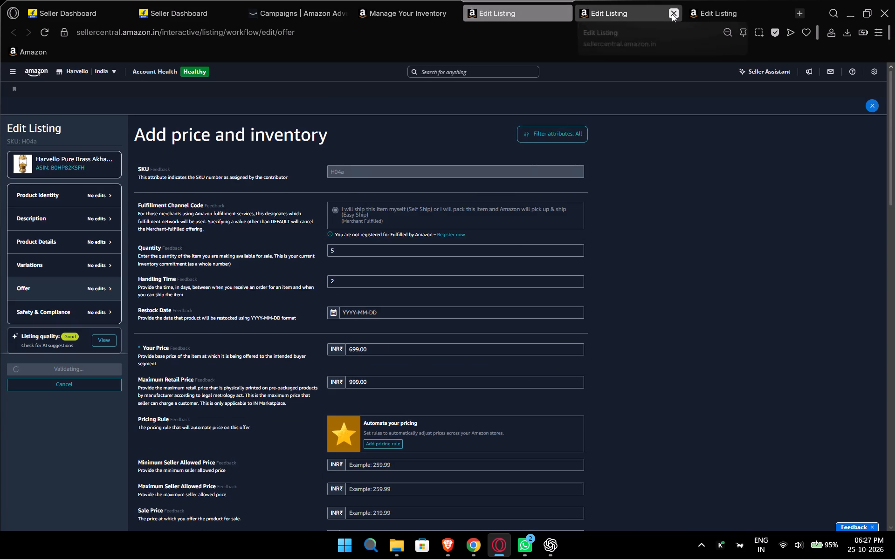
click(672, 14)
click(672, 14)
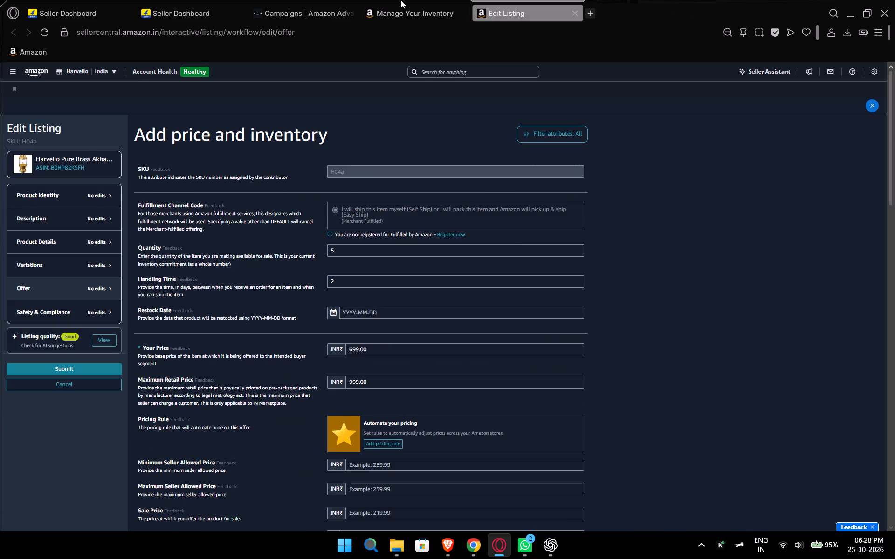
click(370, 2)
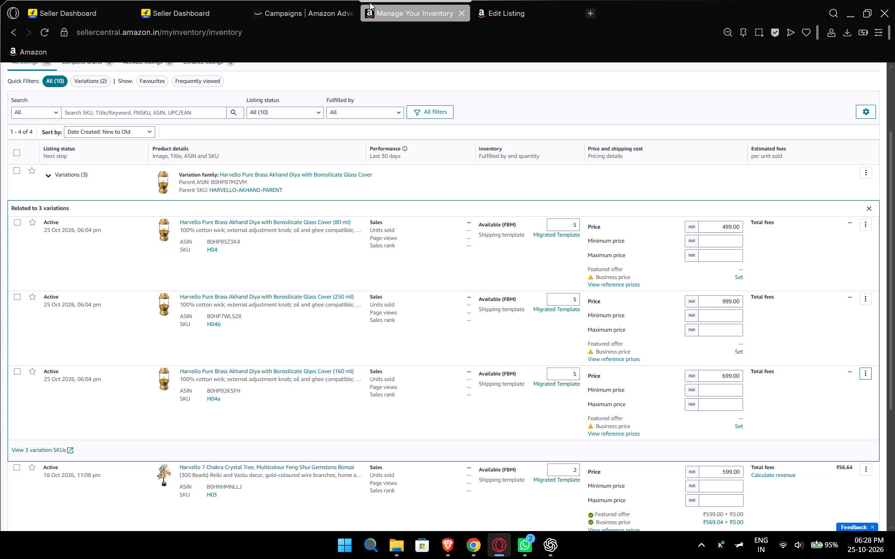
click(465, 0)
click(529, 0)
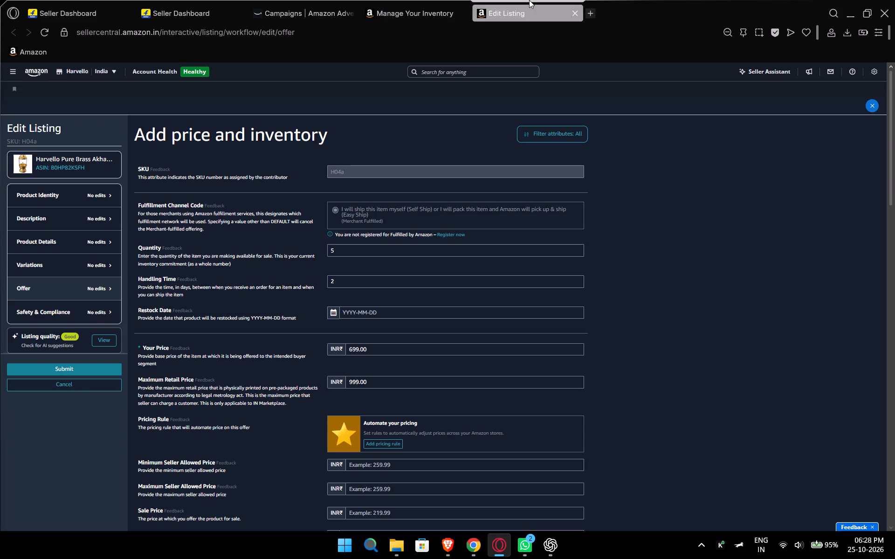
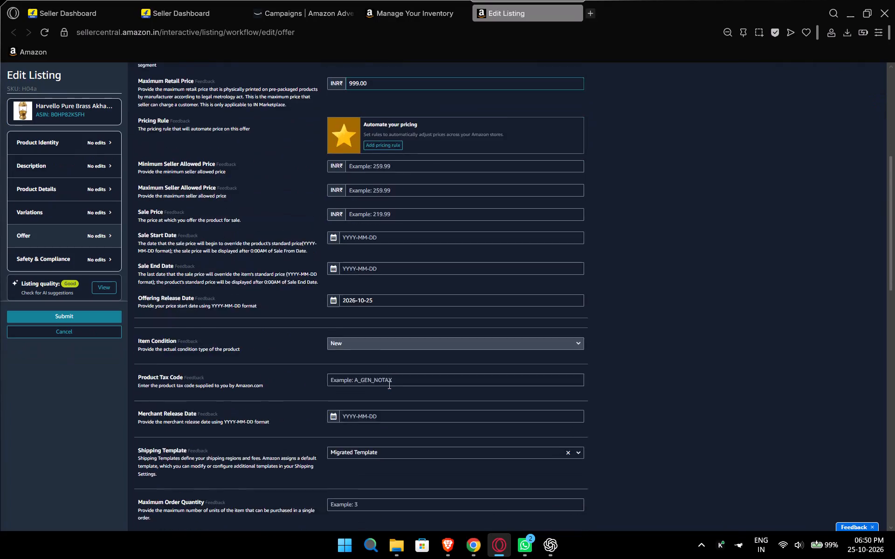
Submit the 160 ml diya listing without further edits and return to a single, reloaded inventory page.
scroll(388, 385, up, 8)
click(425, 3)
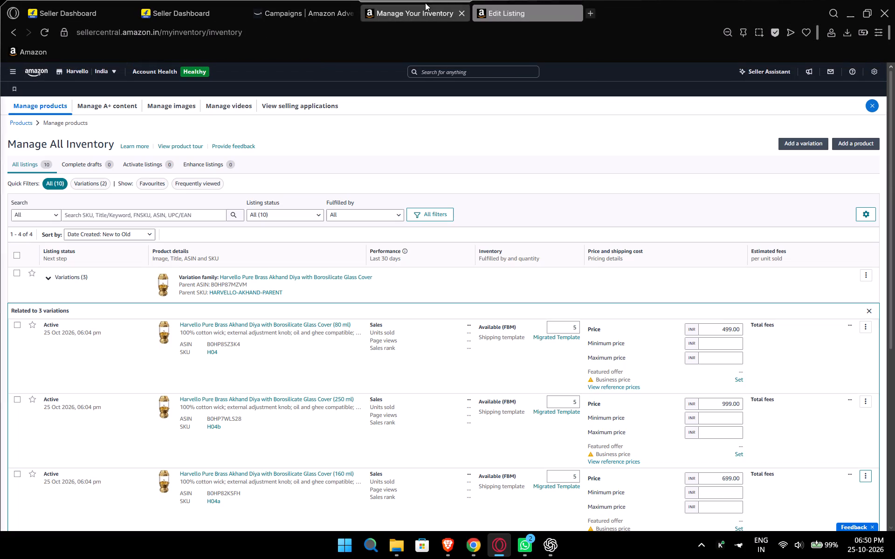
click(534, 0)
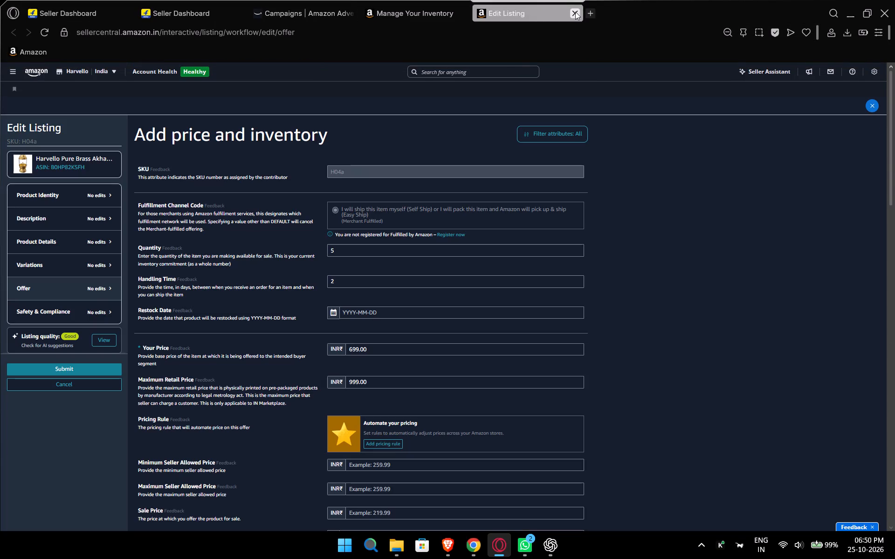
click(80, 370)
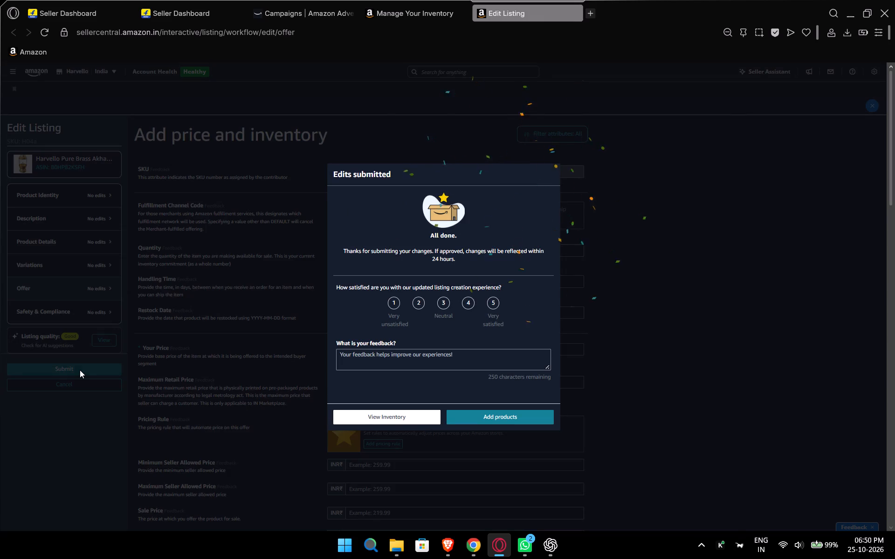
click(392, 420)
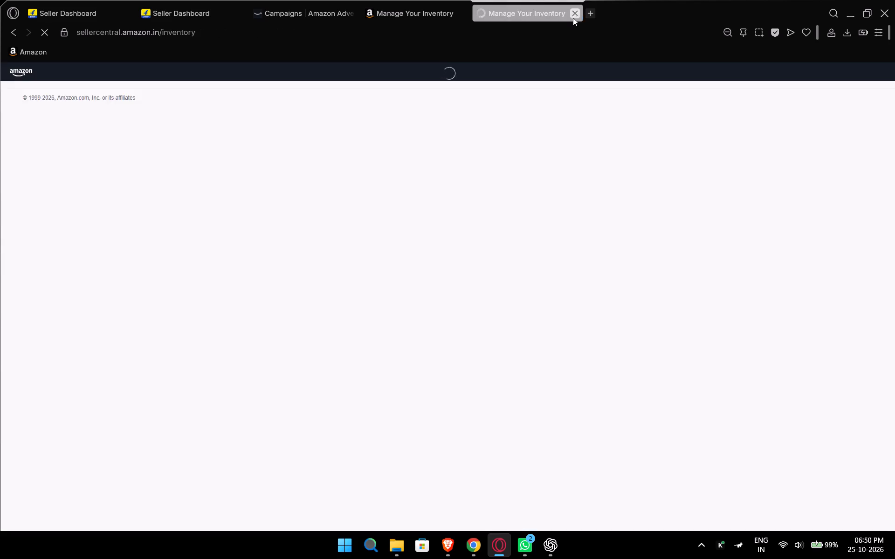
click(574, 14)
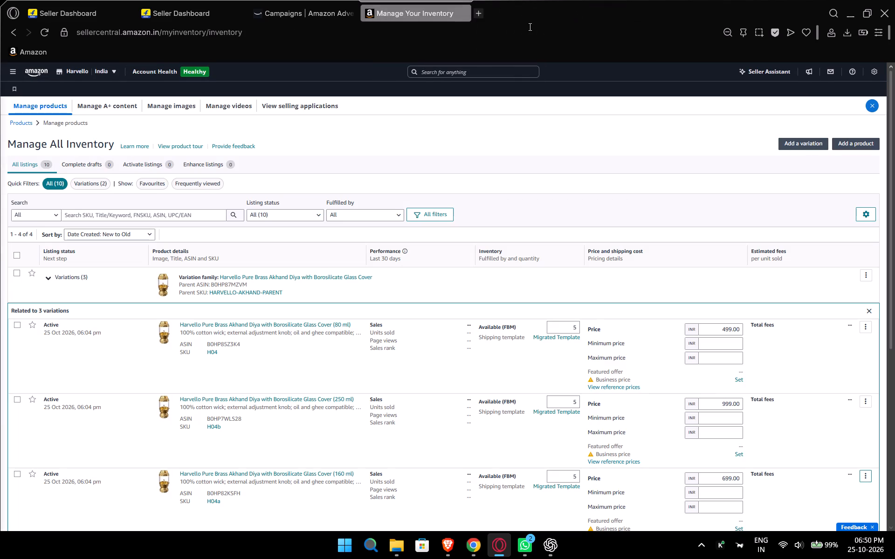
click(42, 34)
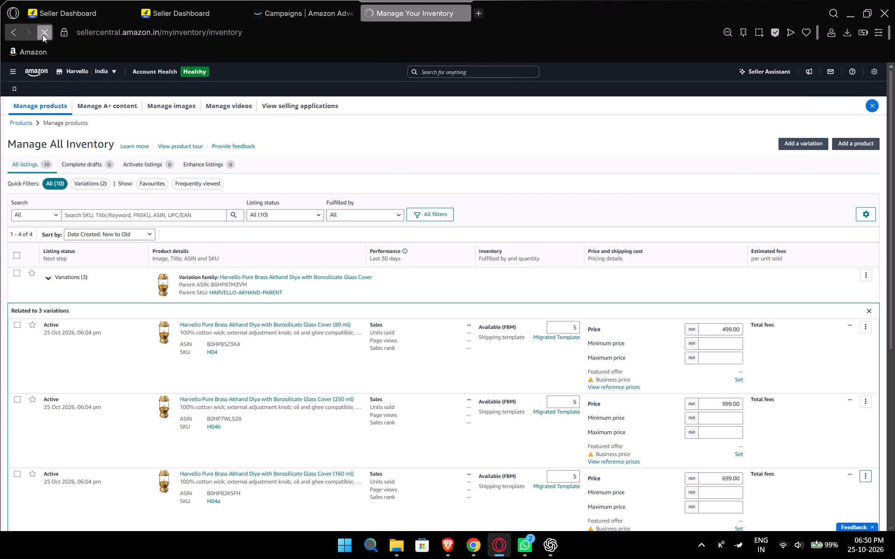
Switch to Flipkart Seller Hub, view the open pickup support ticket, and reload the seller dashboard's home page.
click(193, 0)
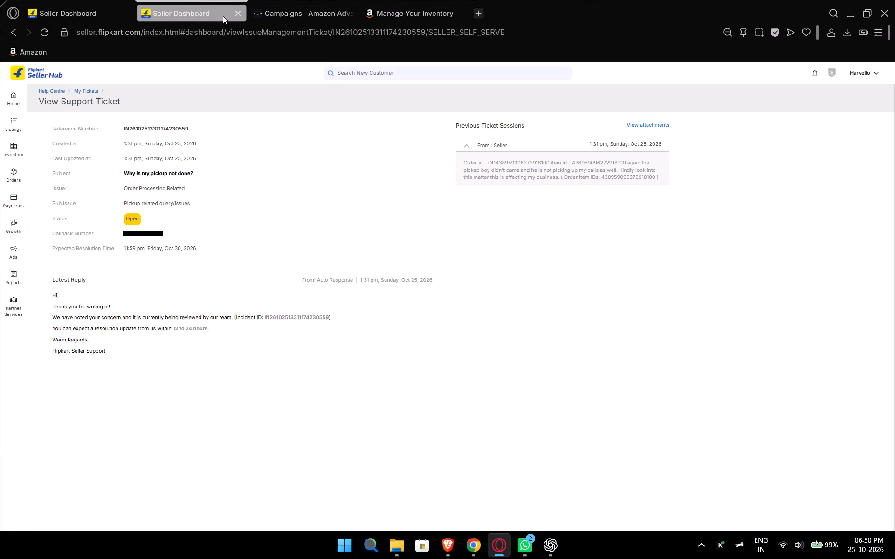
click(100, 0)
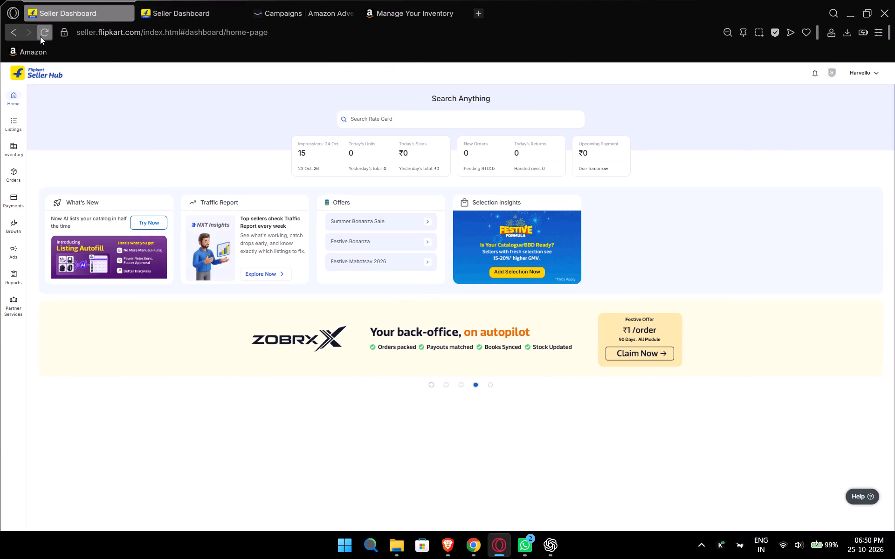
click(40, 36)
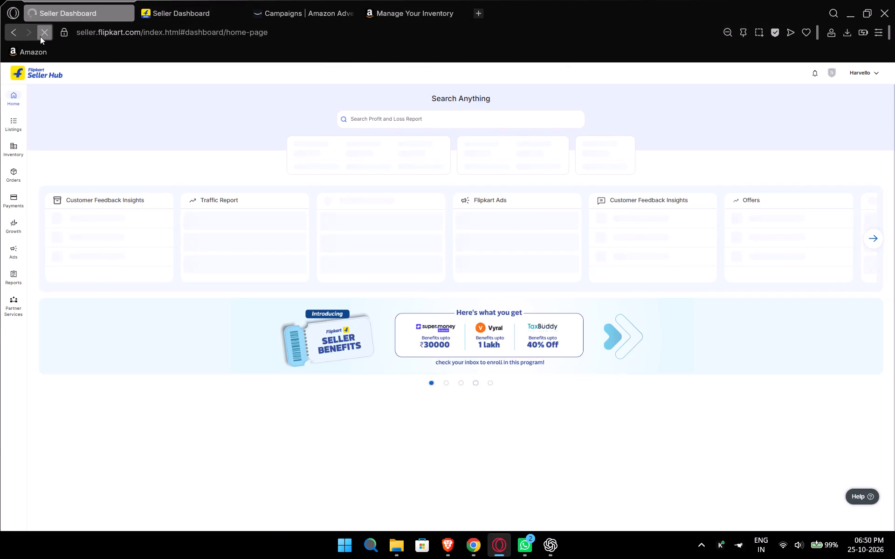
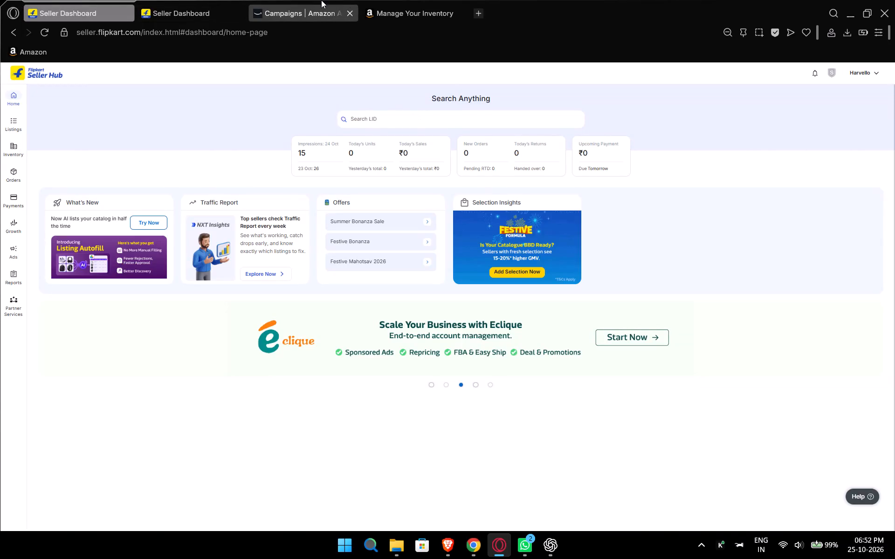
Return to the Amazon inventory, view the brass Akhand Diya variation family's live product page, and close it.
click(357, 0)
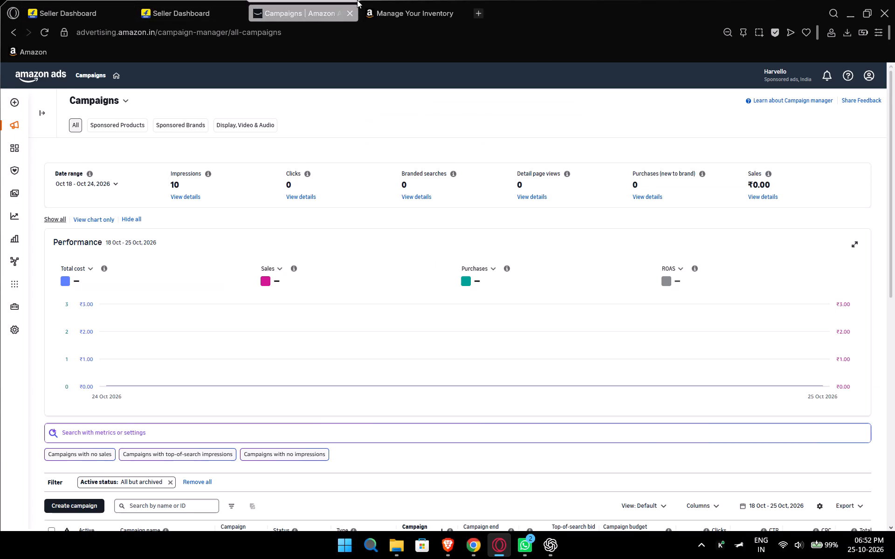
click(382, 0)
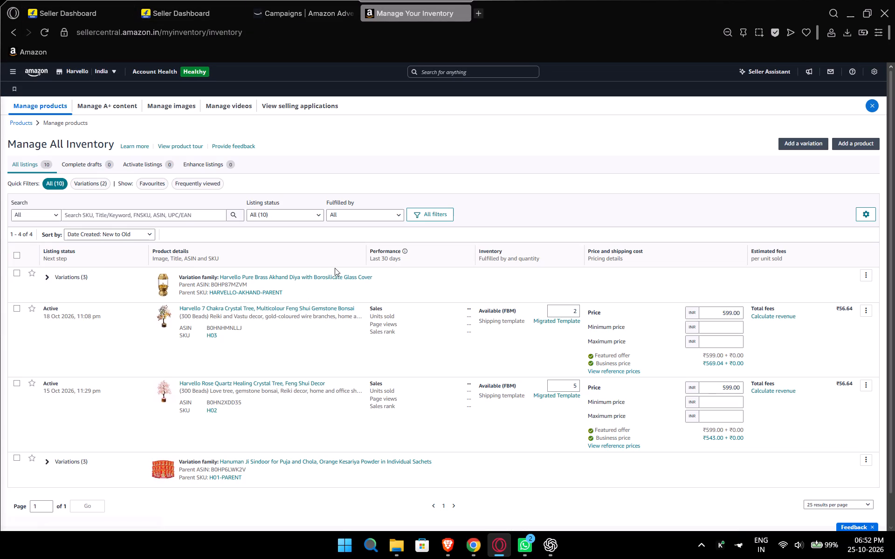
click(315, 278)
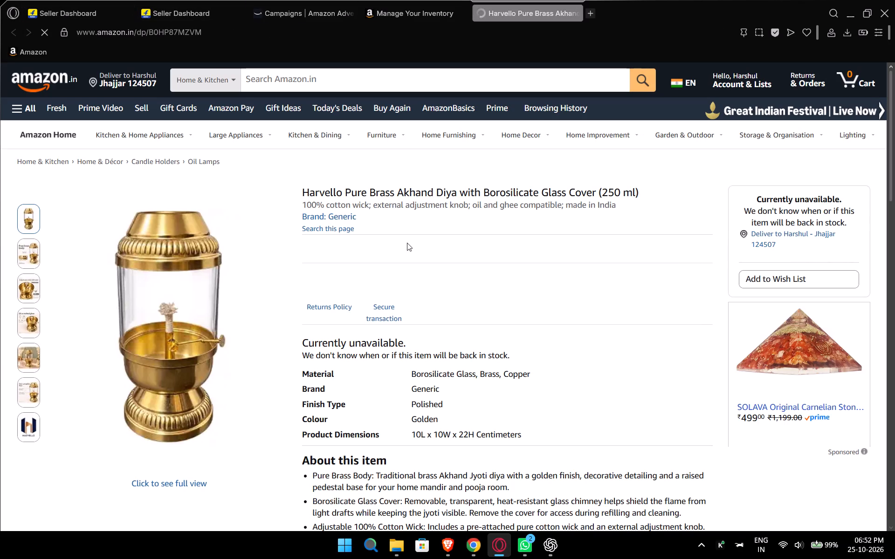
scroll(425, 348, down, 4)
scroll(425, 348, up, 4)
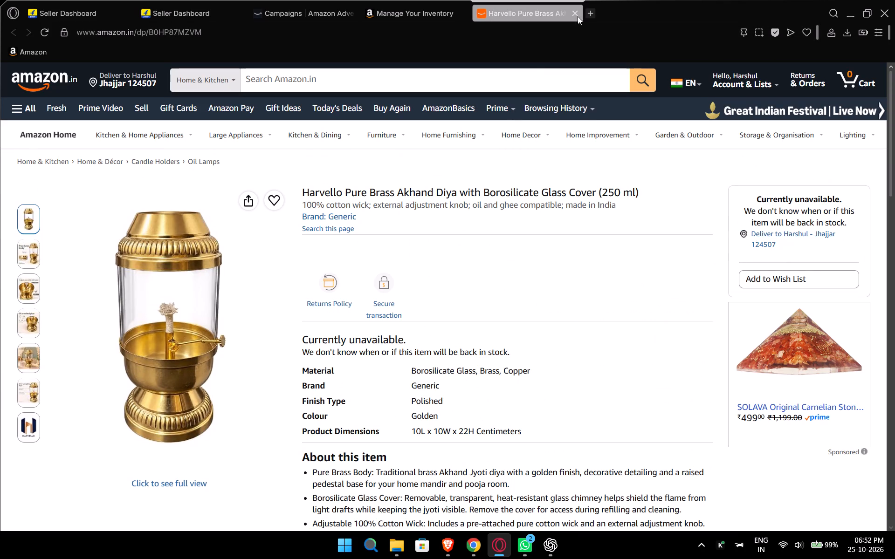